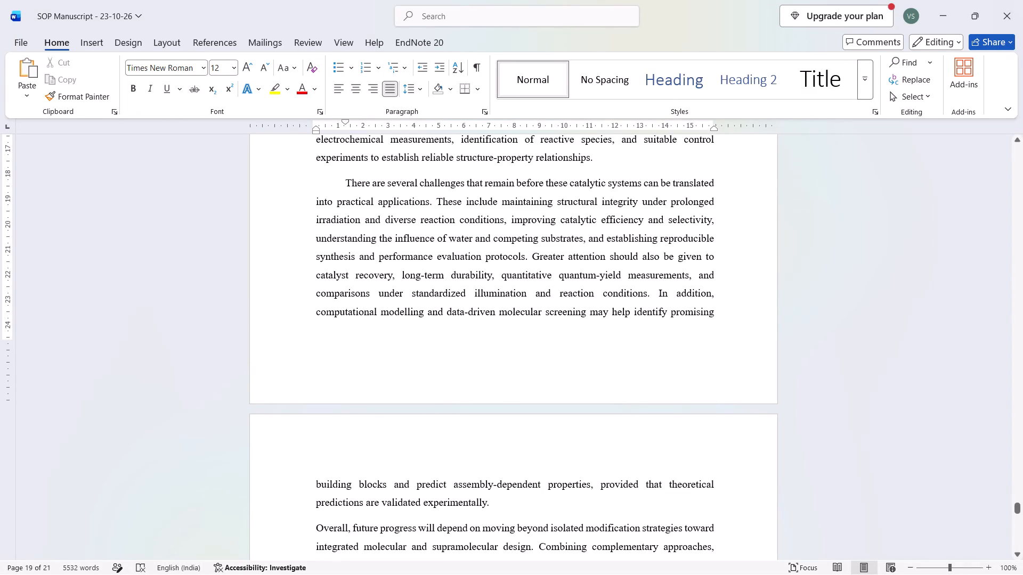
# Insert the word "different" in lowercase before "practical applications" in the paragraph beginning "There are several challenges".
pyautogui.click(338, 202)
pyautogui.write('DIFFERENT')
pyautogui.press('space')
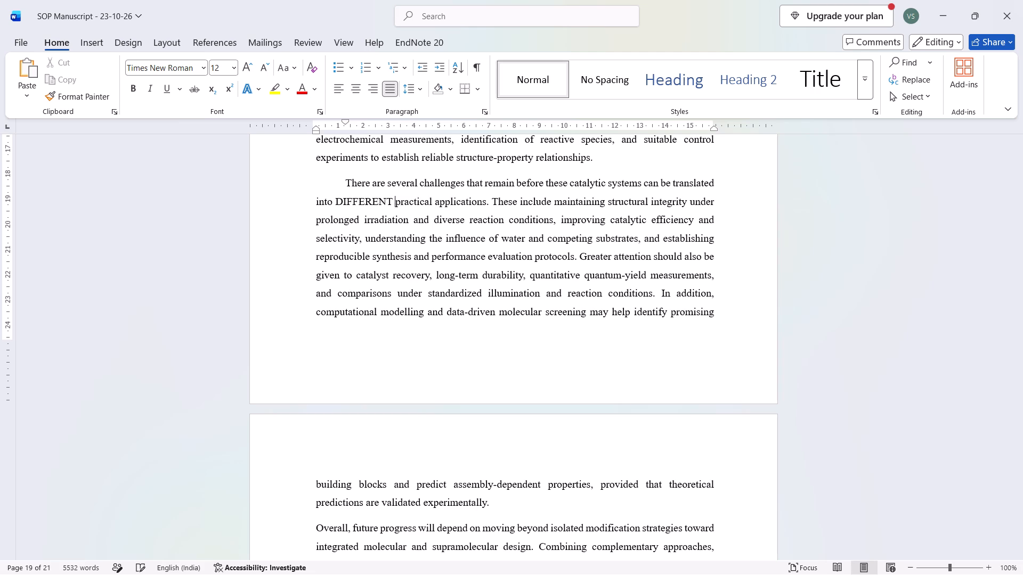
pyautogui.press('BackSpace')
pyautogui.press('BackSpace')
pyautogui.press('BackSpace')
pyautogui.press('BackSpace')
pyautogui.press('BackSpace')
pyautogui.press('BackSpace')
pyautogui.press('BackSpace')
pyautogui.press('BackSpace')
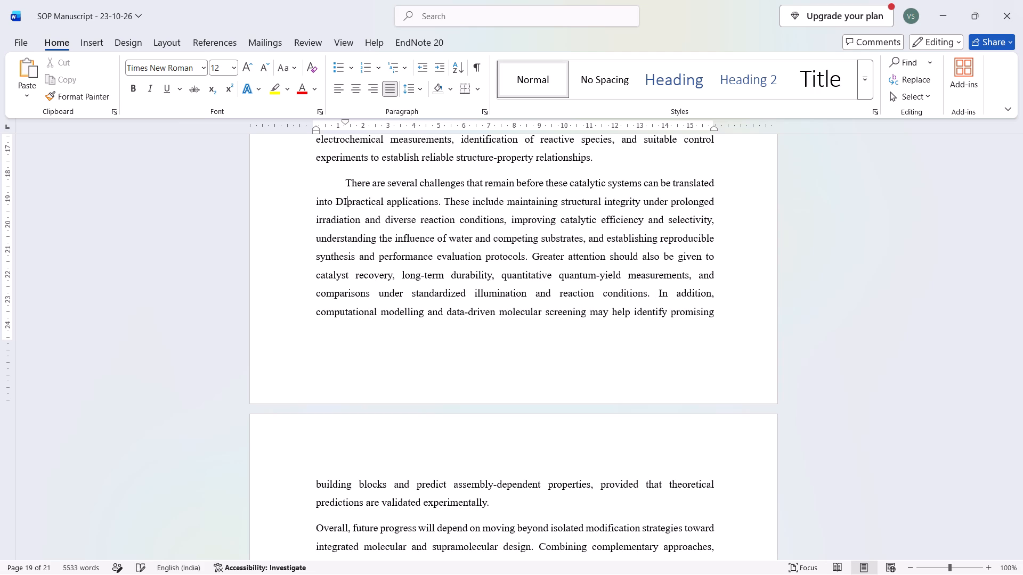
pyautogui.press('BackSpace')
pyautogui.press('BackSpace')
pyautogui.write('different')
pyautogui.press('space')
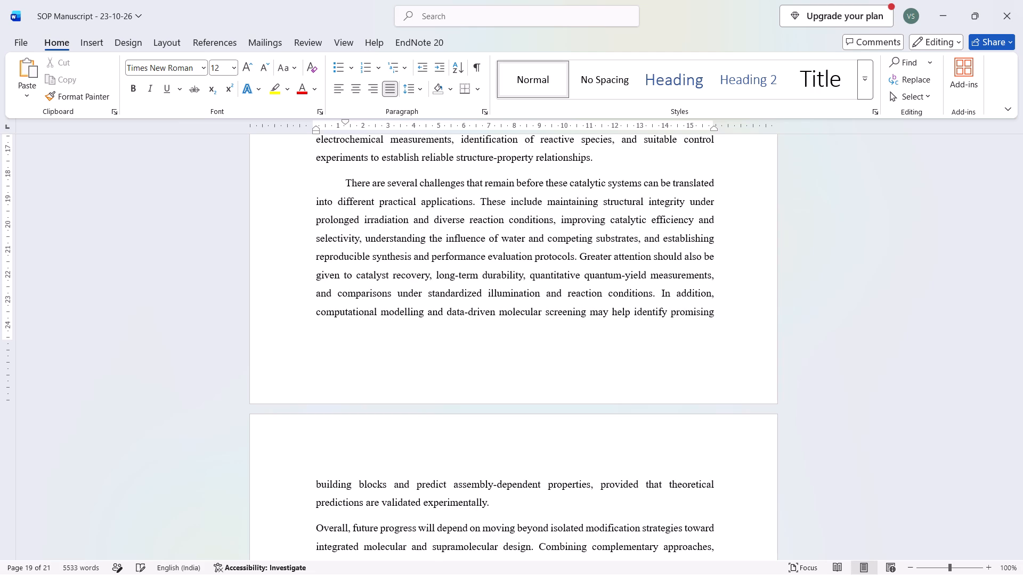
# Save the manuscript document.
pyautogui.hotkey('ctrl', 's')
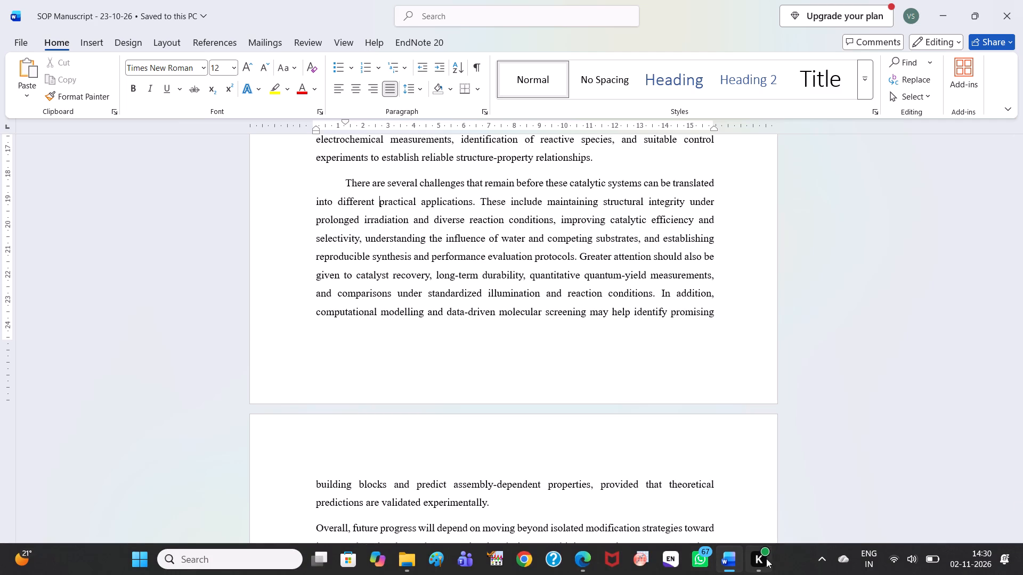
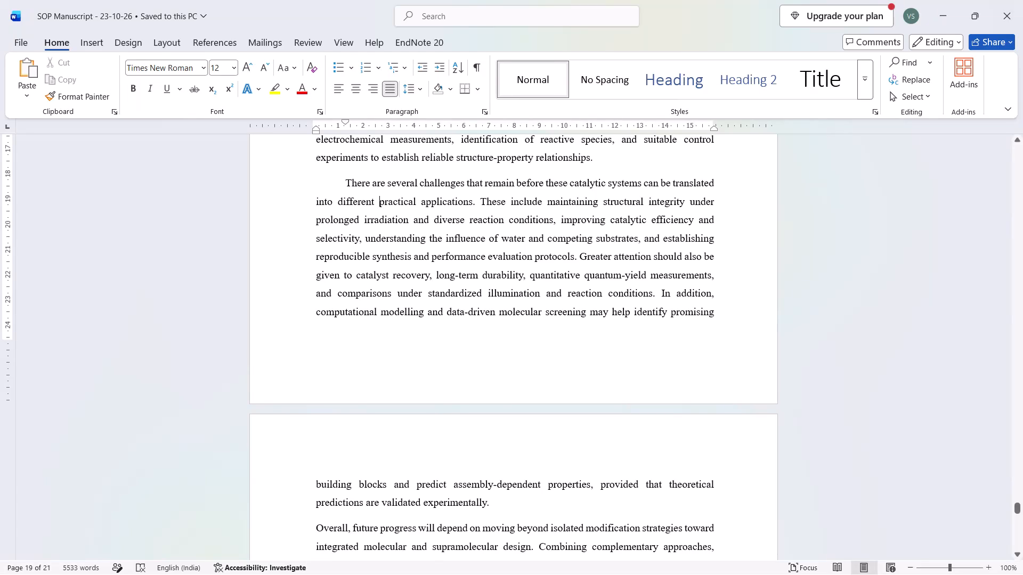
# Insert the word "mainly" between "These" and "include" in the paragraph beginning "There are several challenges".
pyautogui.click(477, 200)
pyautogui.click(510, 198)
pyautogui.write('mainly')
pyautogui.press('space')
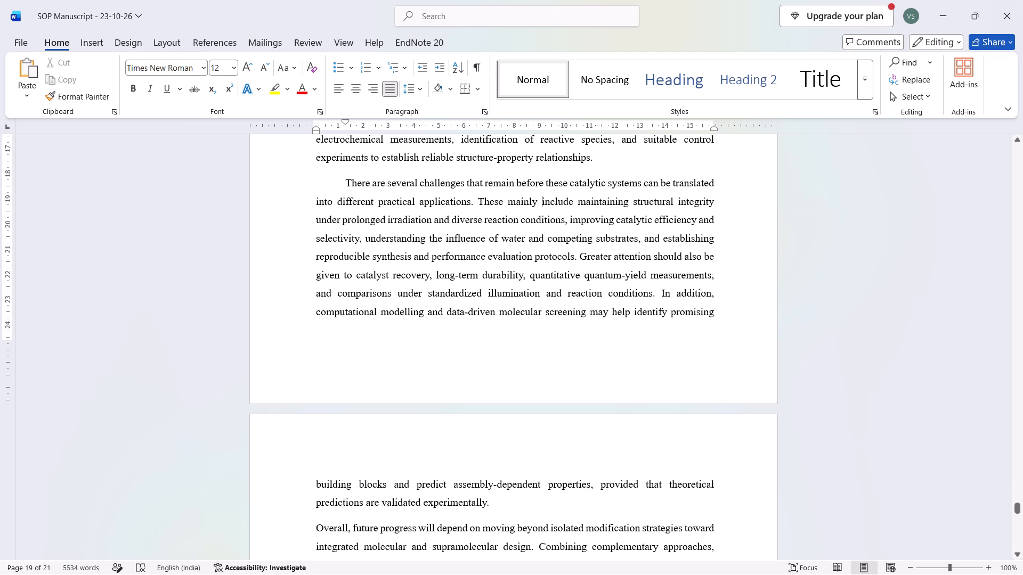
# Replace "prolonged" before "irradiation" with its suggested synonym "continued".
pyautogui.moveTo(385, 224); pyautogui.dragTo(340, 220)
pyautogui.rightClick(355, 220)
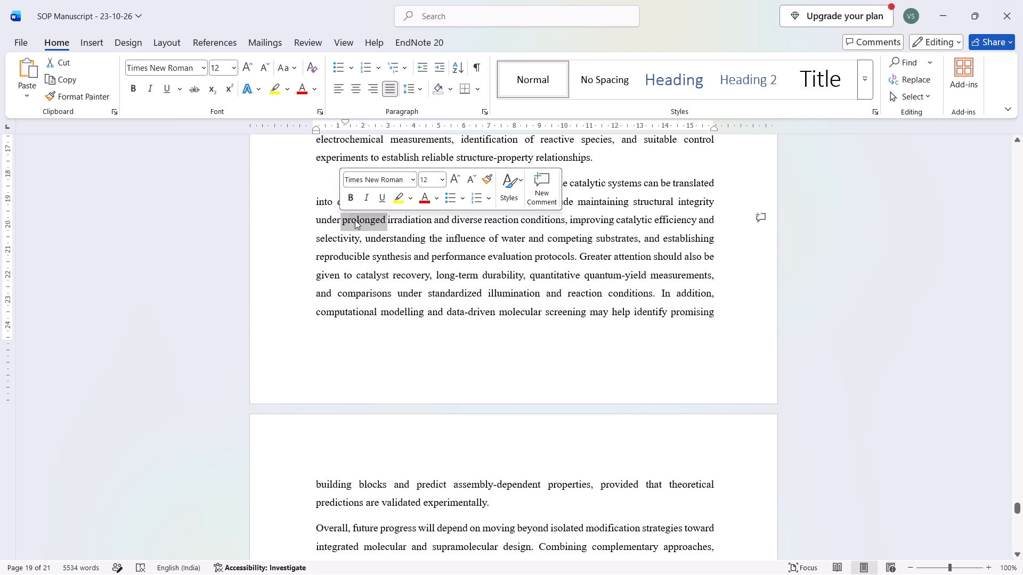
pyautogui.click(396, 395)
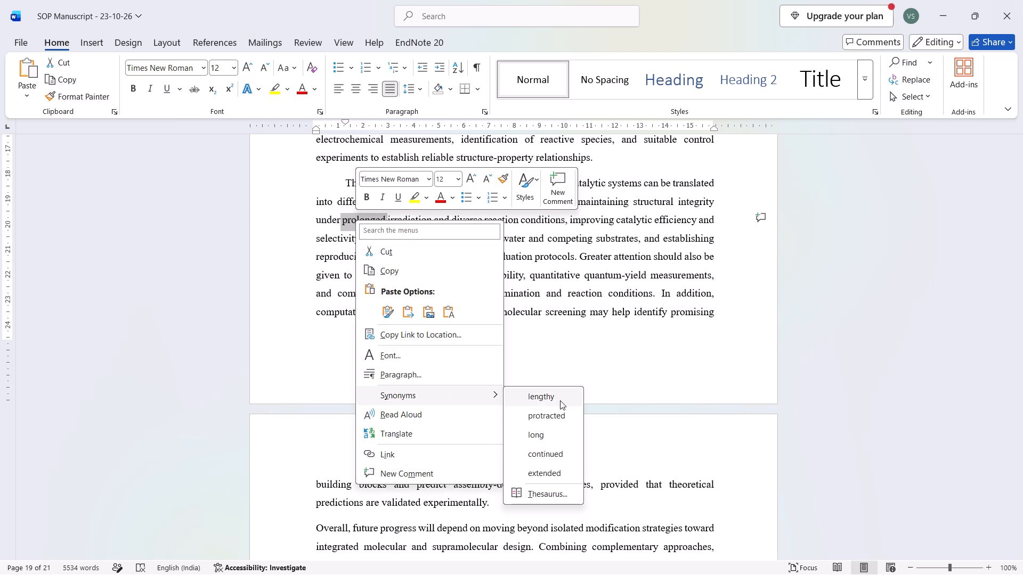
pyautogui.click(553, 456)
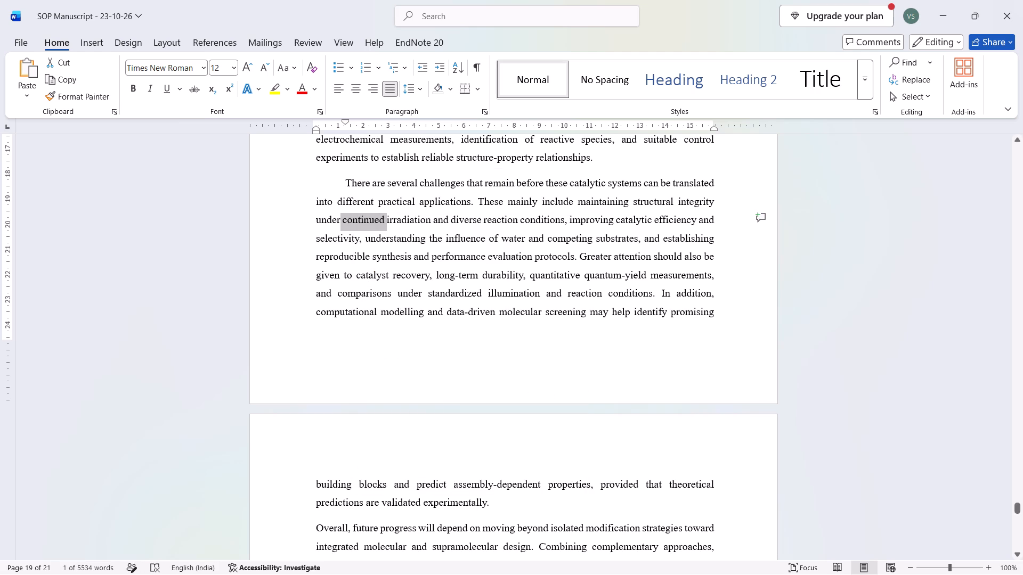
pyautogui.click(521, 216)
# Look up synonyms for "diverse" in the phrase "diverse reaction conditions".
pyautogui.moveTo(481, 218); pyautogui.dragTo(452, 218)
pyautogui.rightClick(462, 223)
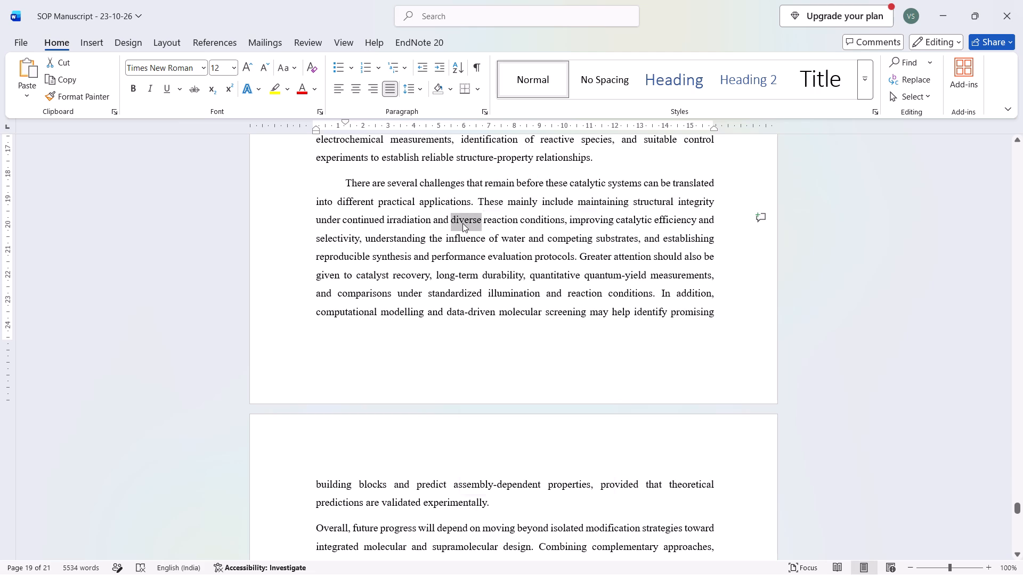
pyautogui.click(499, 398)
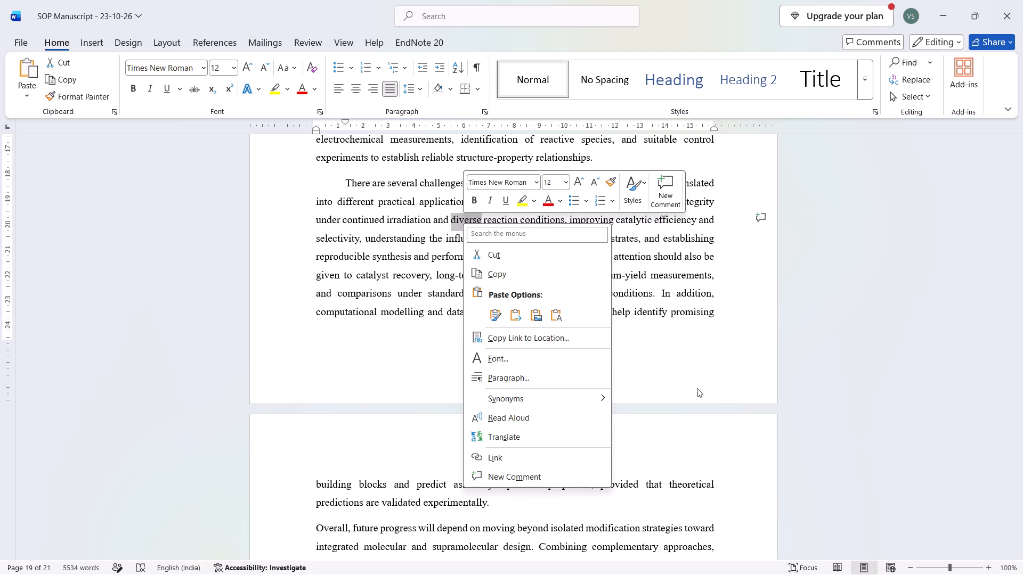
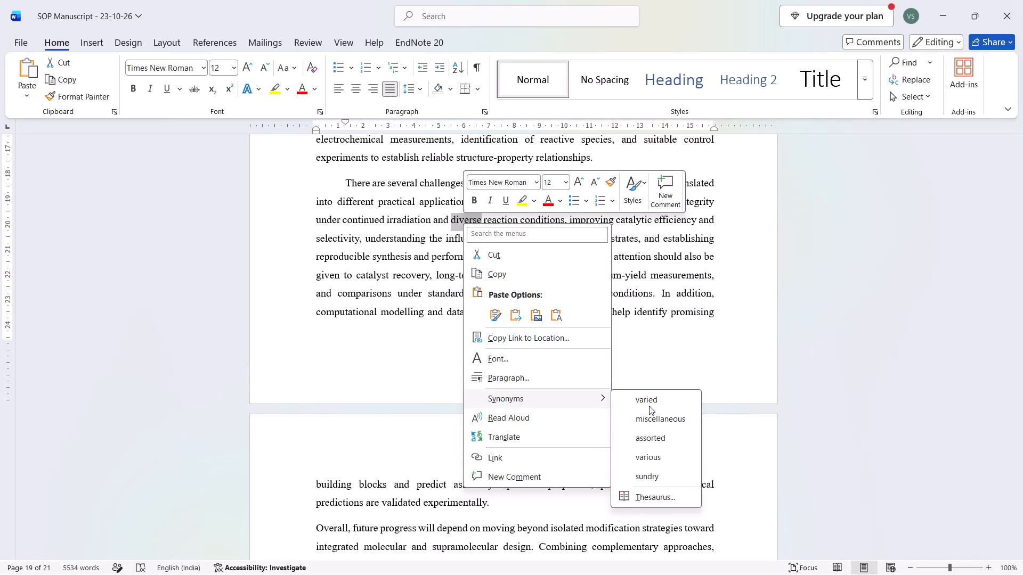
# Replace "diverse" before "reaction conditions" with its suggested synonym "varied".
pyautogui.click(649, 406)
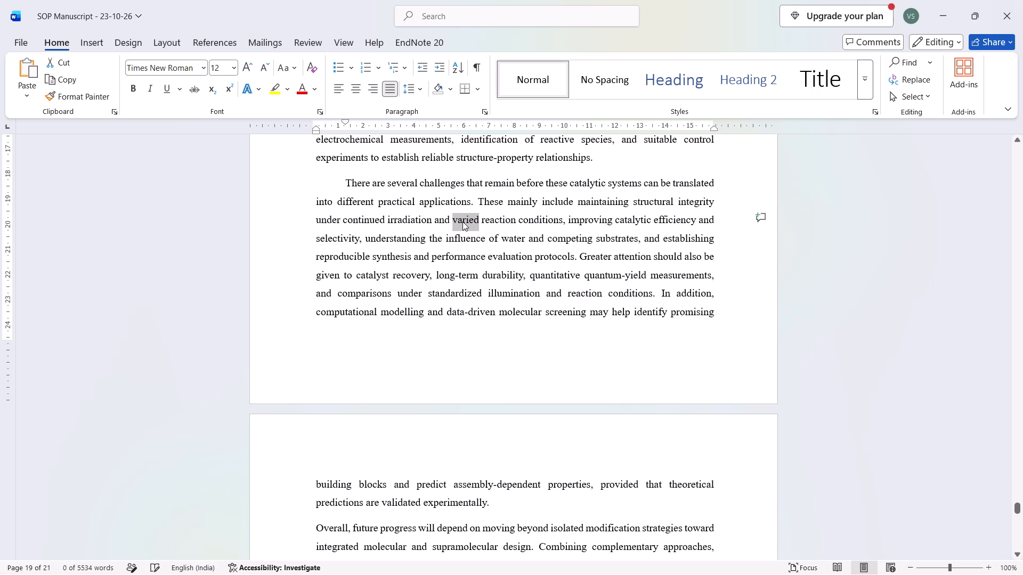
# Look up synonyms for "varied" in the phrase "varied reaction conditions".
pyautogui.rightClick(462, 221)
pyautogui.click(516, 396)
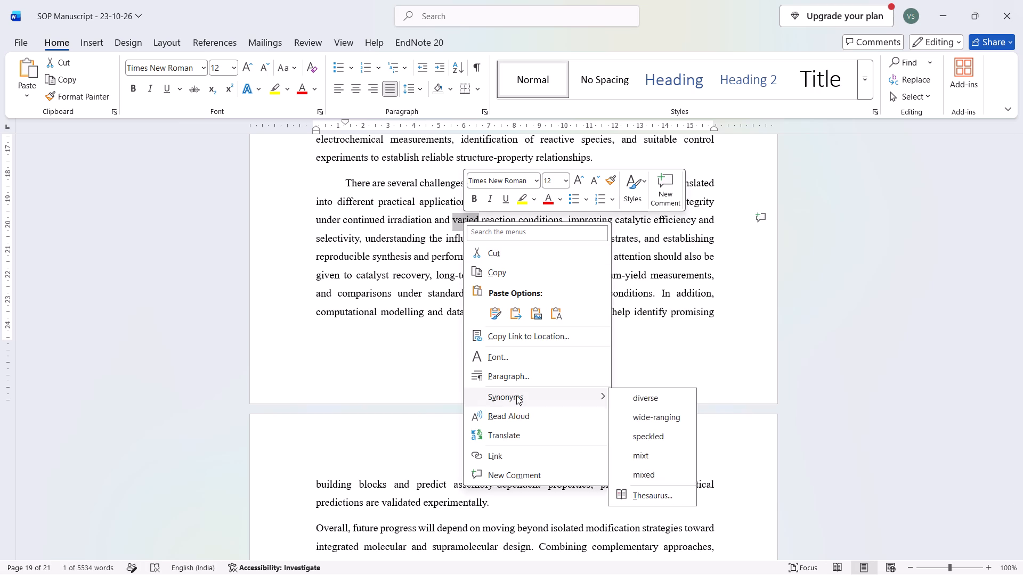
pyautogui.click(690, 318)
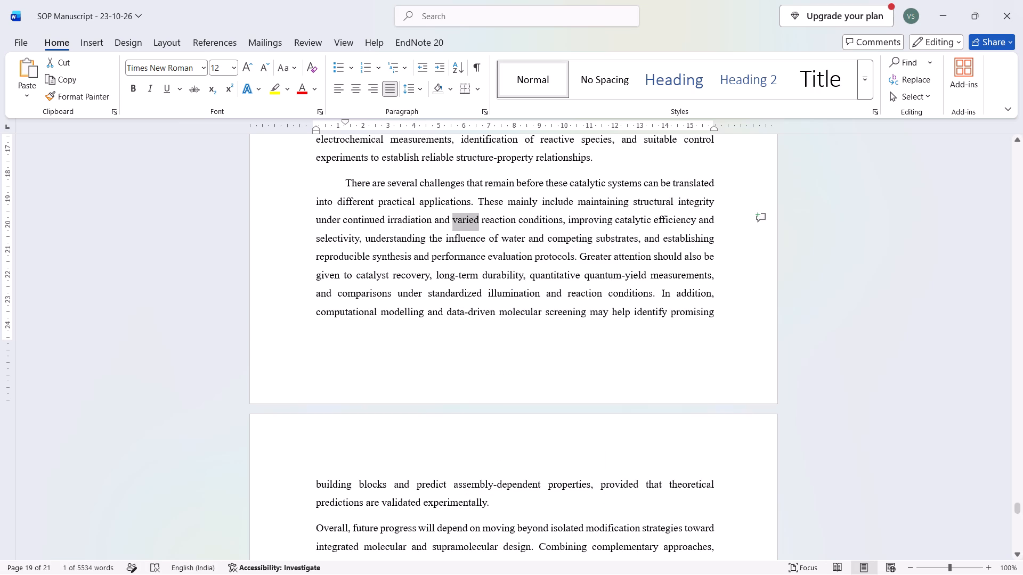
# Replace "improving" before "catalytic efficiency" with "enhancing".
pyautogui.moveTo(614, 218); pyautogui.dragTo(574, 219)
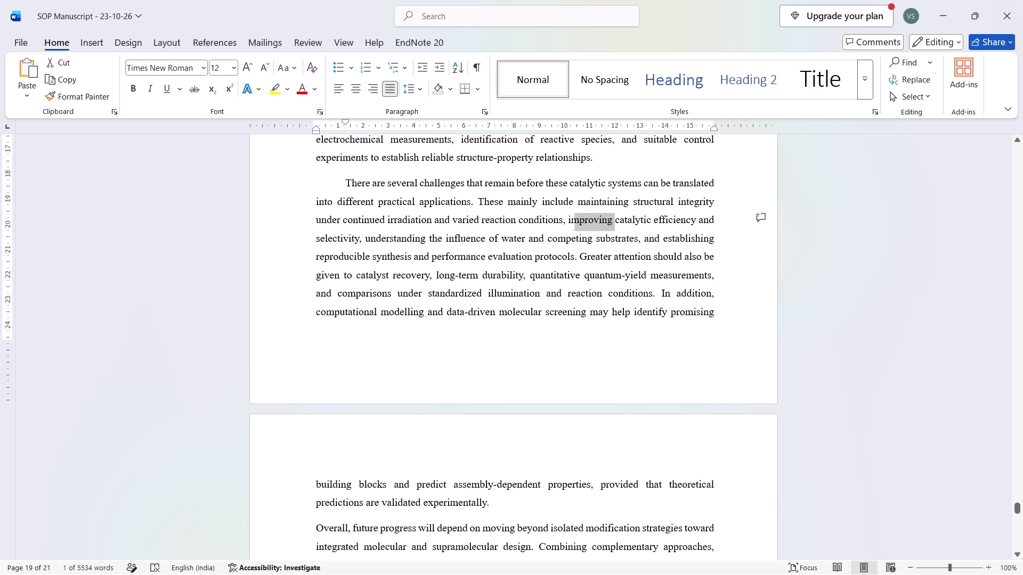
pyautogui.moveTo(574, 219); pyautogui.dragTo(567, 219)
pyautogui.write('enhancing')
pyautogui.press('space')
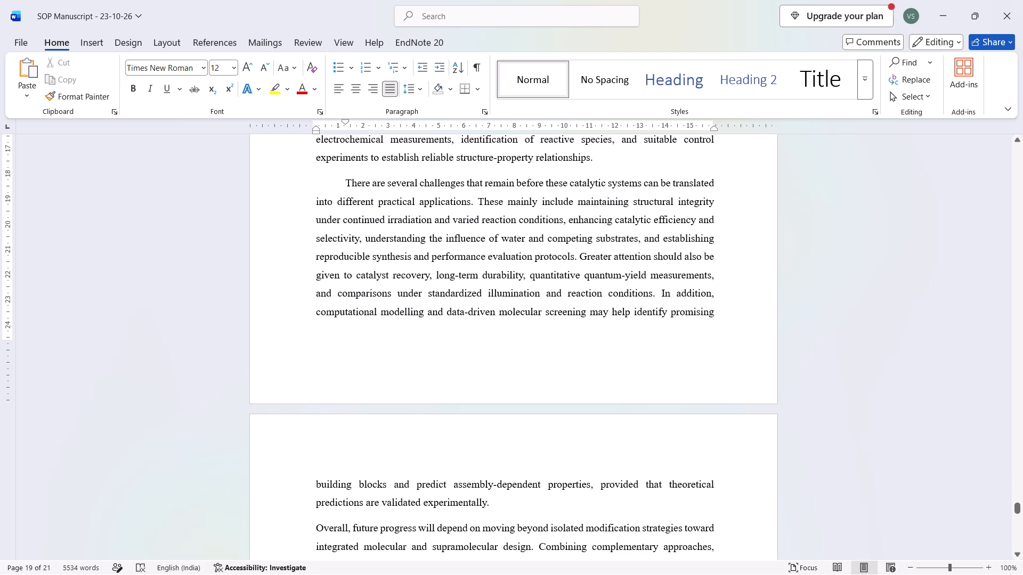
# Replace "efficiency" in "enhancing catalytic efficiency" with its suggested synonym "efficacy".
pyautogui.moveTo(696, 219); pyautogui.dragTo(654, 217)
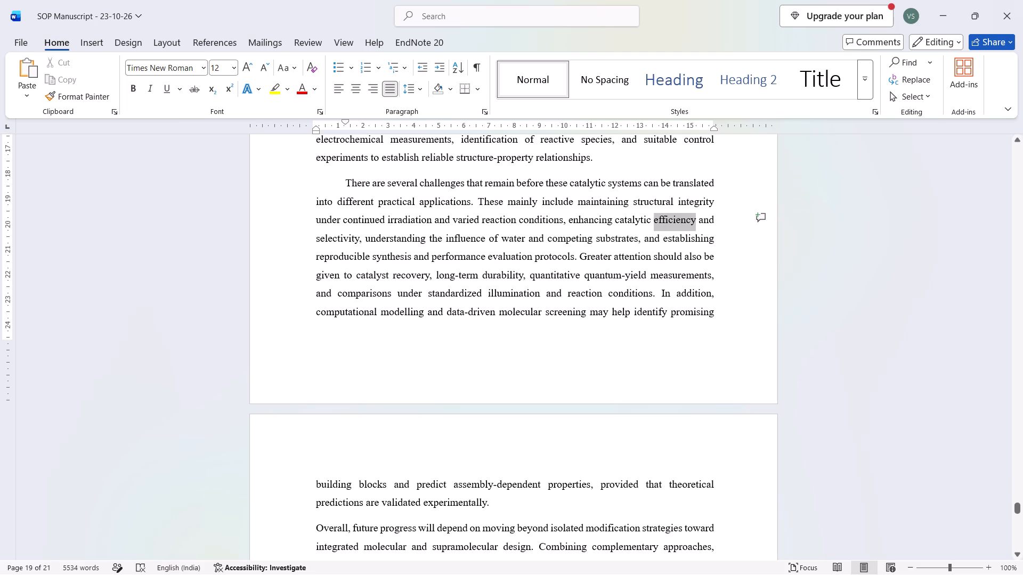
pyautogui.moveTo(654, 217); pyautogui.dragTo(653, 219)
pyautogui.rightClick(663, 219)
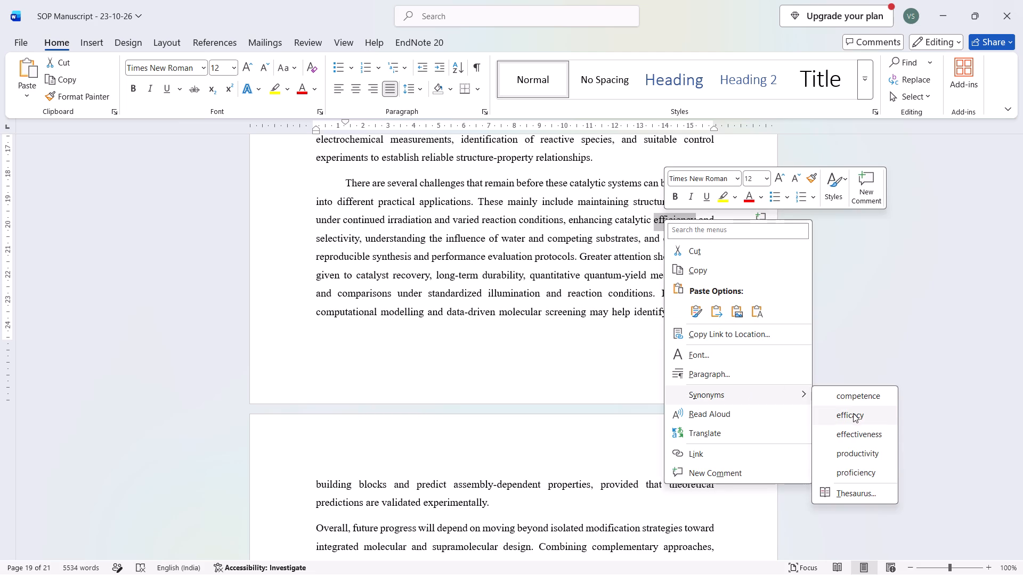
pyautogui.click(853, 413)
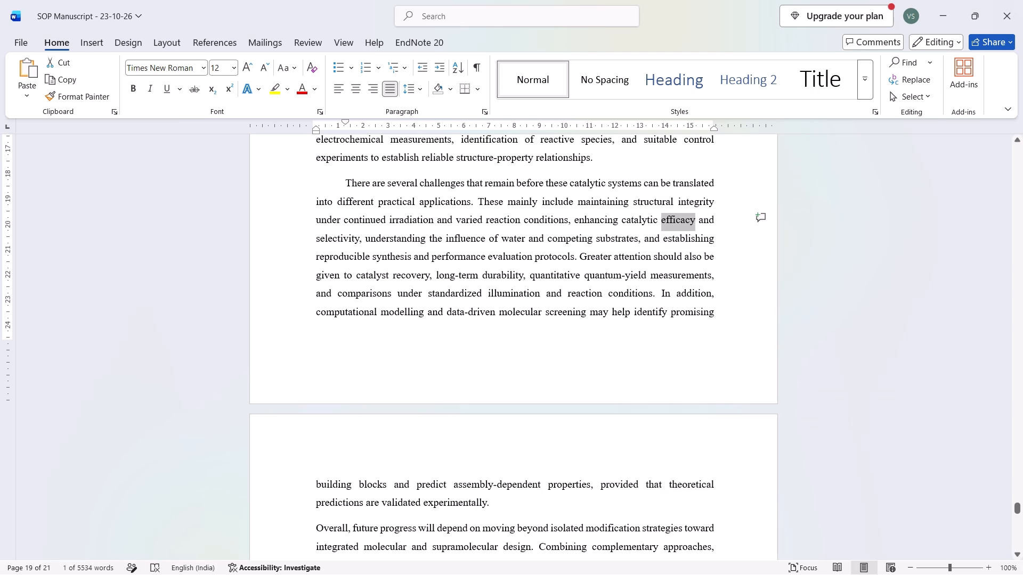
# Insert the word "different" before "competing substrates" and save the document.
pyautogui.click(551, 240)
pyautogui.press('Left')
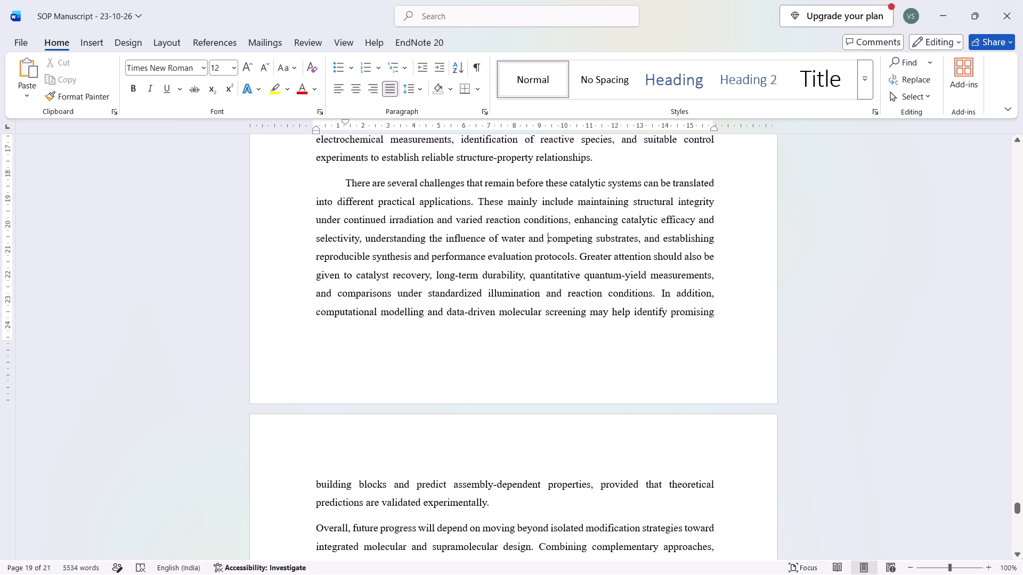
pyautogui.write('different')
pyautogui.press('space')
pyautogui.hotkey('ctrl', 's')
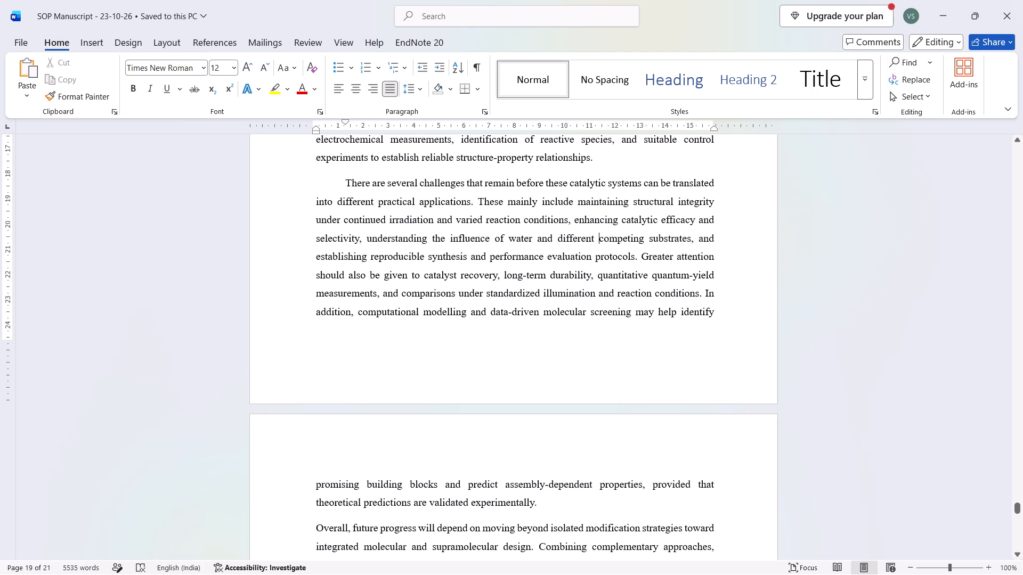
# Replace "and" between "competing substrates," and "establishing" with "as well as".
pyautogui.click(714, 240)
pyautogui.press('BackSpace')
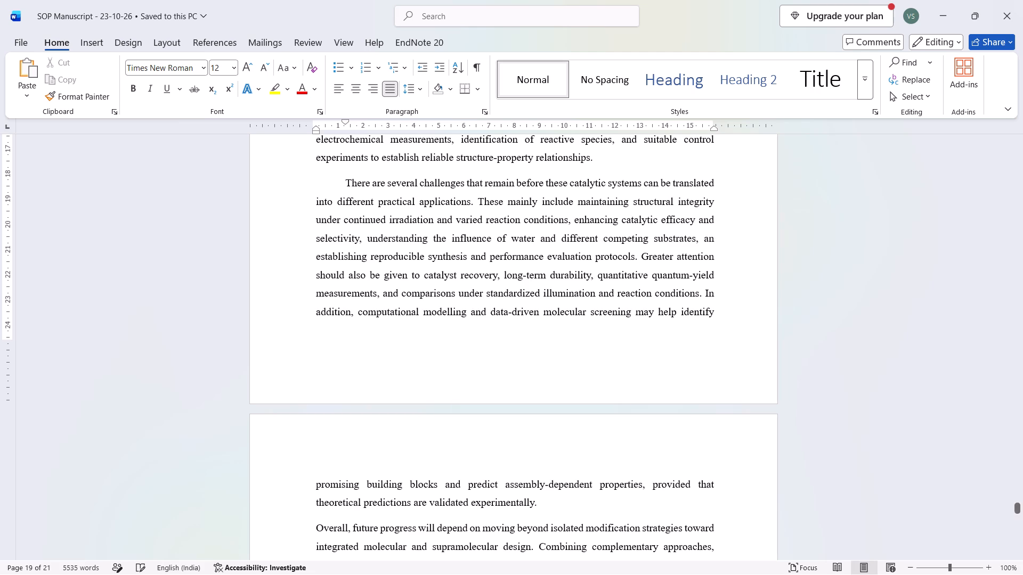
pyautogui.press('BackSpace')
pyautogui.write('s well as')
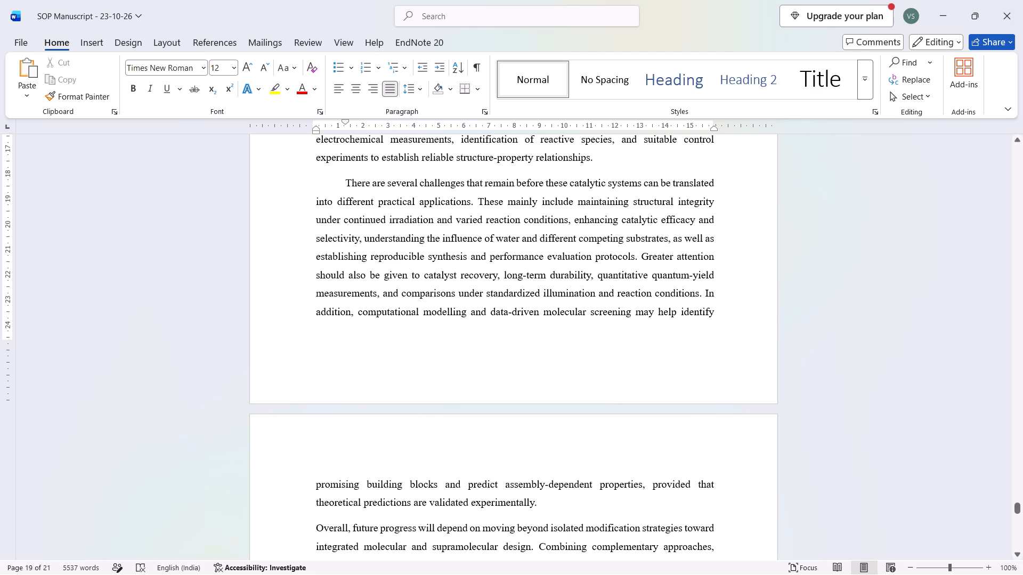
# Replace "synthesis" after "establishing reproducible" with "fabrication".
pyautogui.click(467, 258)
pyautogui.press('BackSpace')
pyautogui.press('BackSpace')
pyautogui.press('BackSpace')
pyautogui.press('BackSpace')
pyautogui.press('BackSpace')
pyautogui.press('BackSpace')
pyautogui.press('BackSpace')
pyautogui.press('BackSpace')
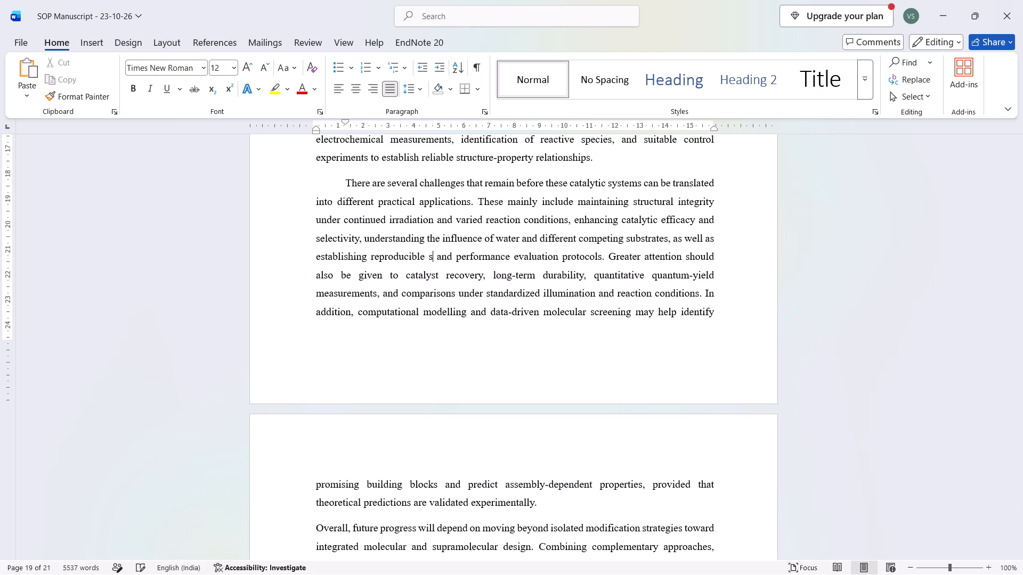
pyautogui.press('BackSpace')
pyautogui.write('fabricatuo')
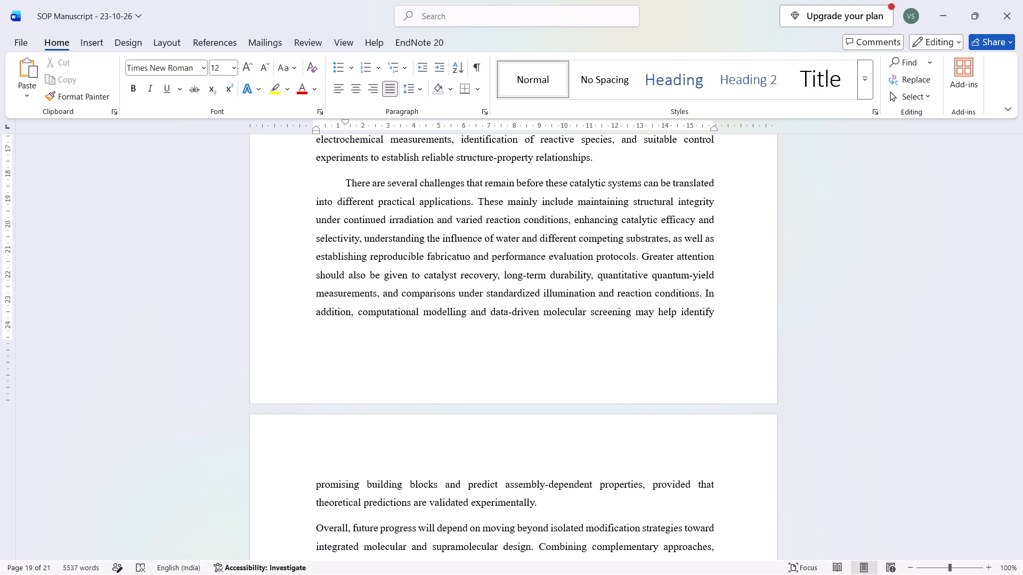
pyautogui.press('BackSpace')
pyautogui.press('BackSpace')
pyautogui.write('ion')
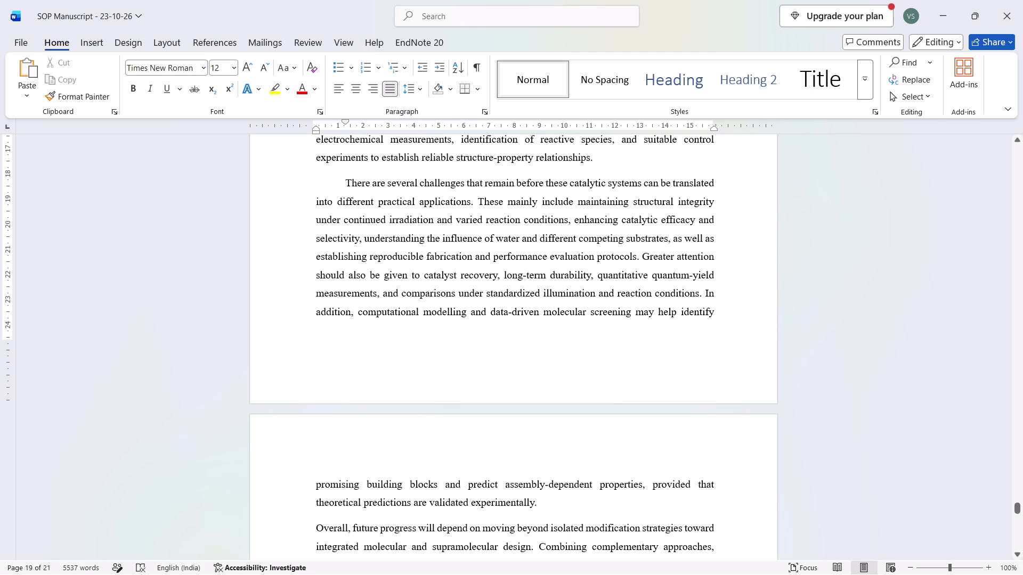
# Highlight the word "protocols" after "performance evaluation" in yellow and save the document.
pyautogui.scroll(-1, 547, 254)
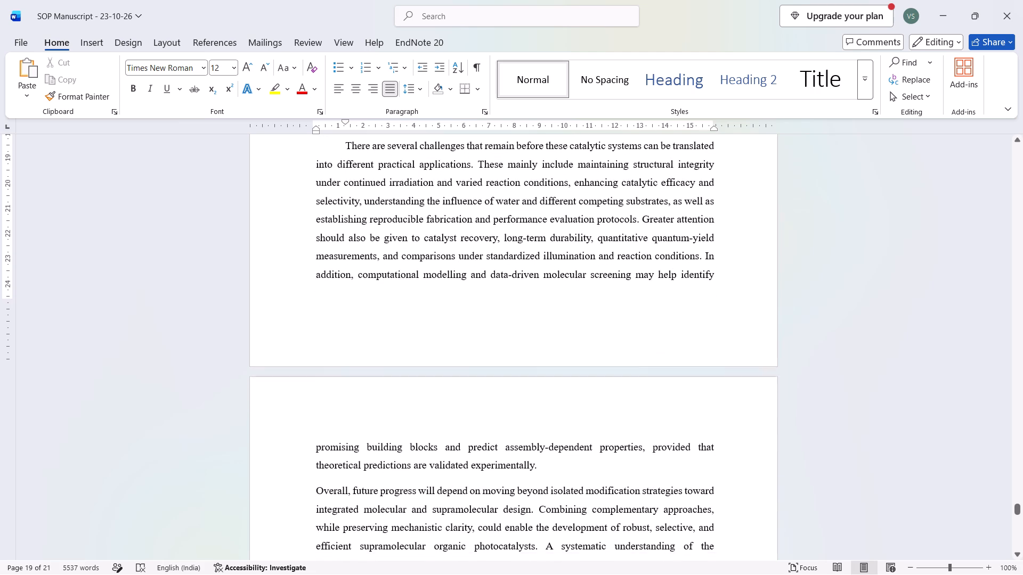
pyautogui.scroll(-1, 547, 254)
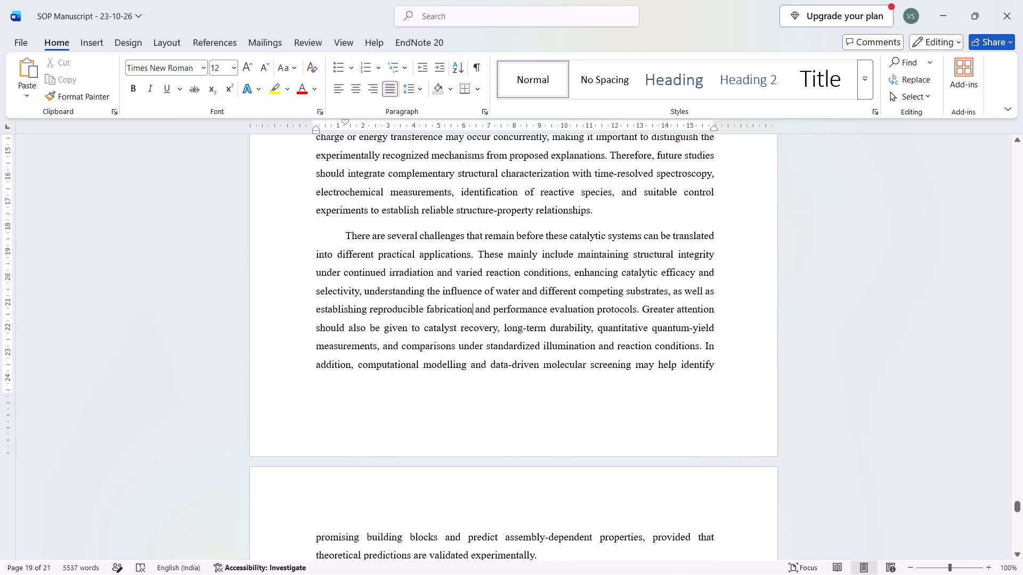
pyautogui.moveTo(636, 309); pyautogui.dragTo(603, 310)
pyautogui.moveTo(603, 310); pyautogui.dragTo(597, 311)
pyautogui.click(661, 290)
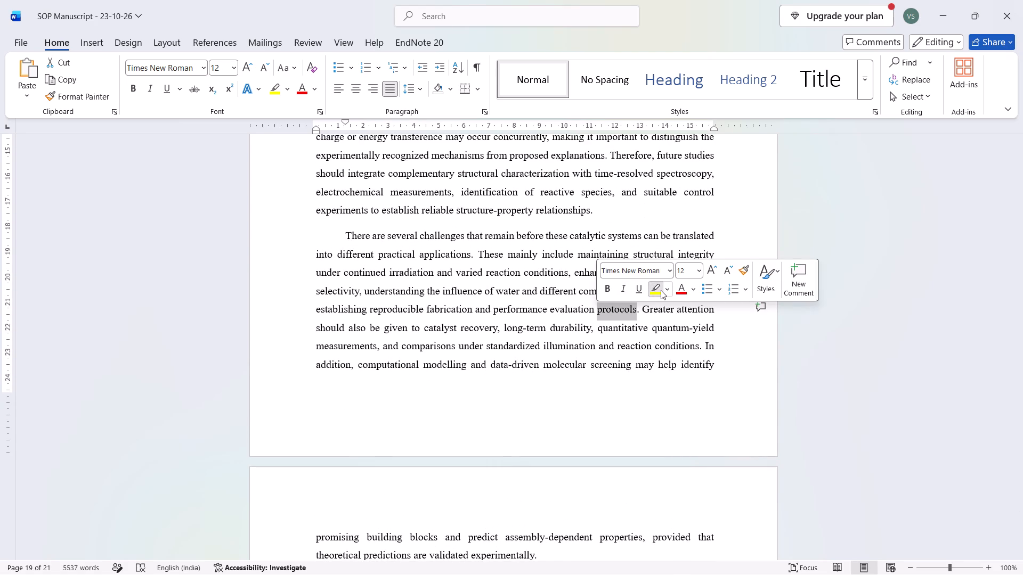
pyautogui.click(639, 340)
pyautogui.hotkey('ctrl', 's')
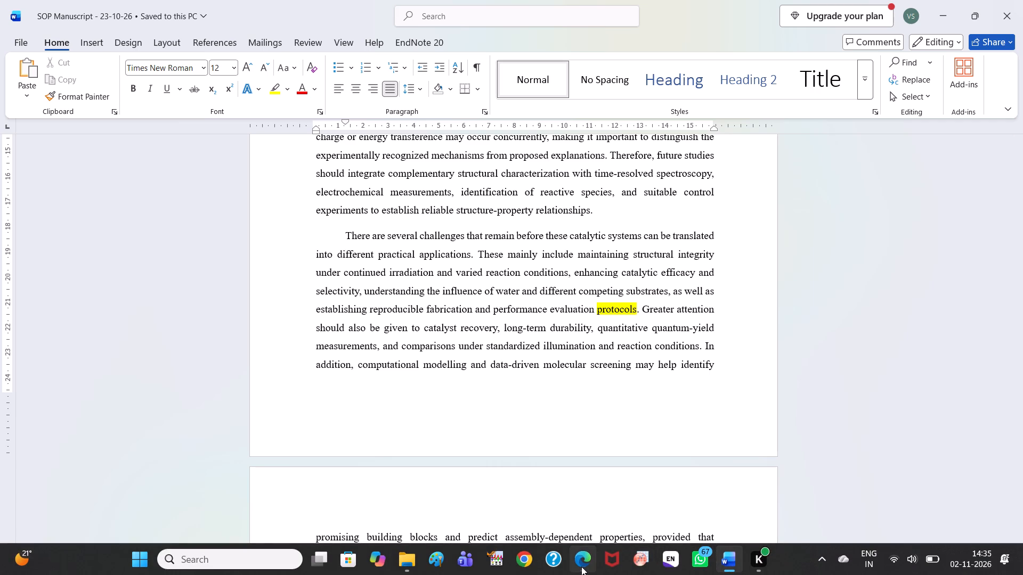
pyautogui.click(581, 566)
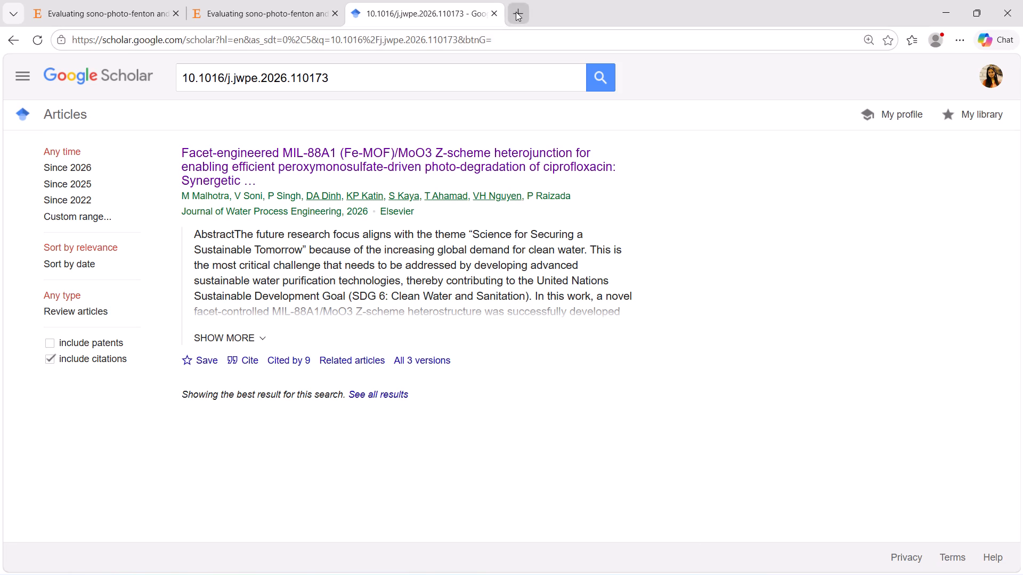
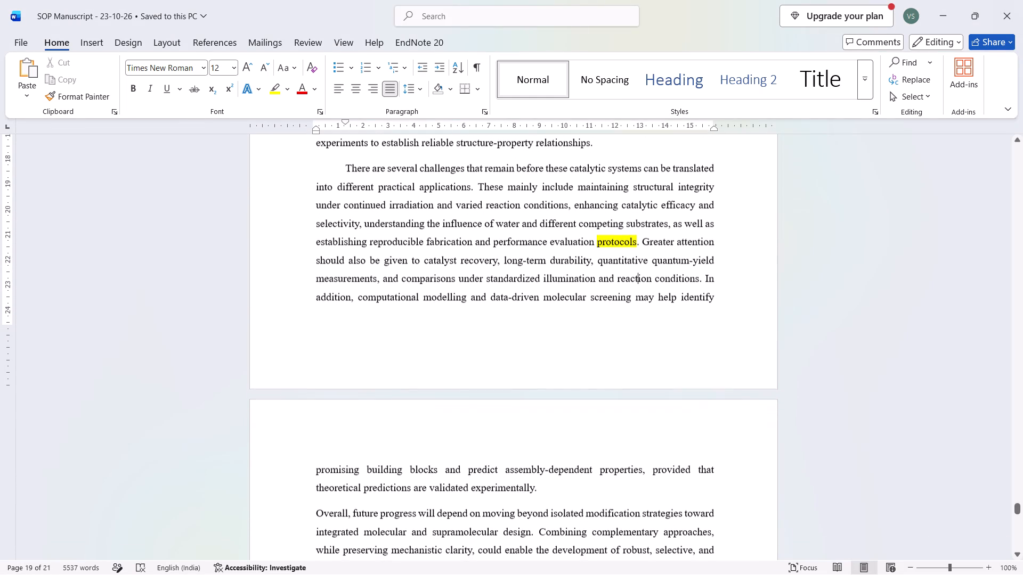
pyautogui.click(641, 242)
pyautogui.moveTo(641, 242); pyautogui.dragTo(585, 470)
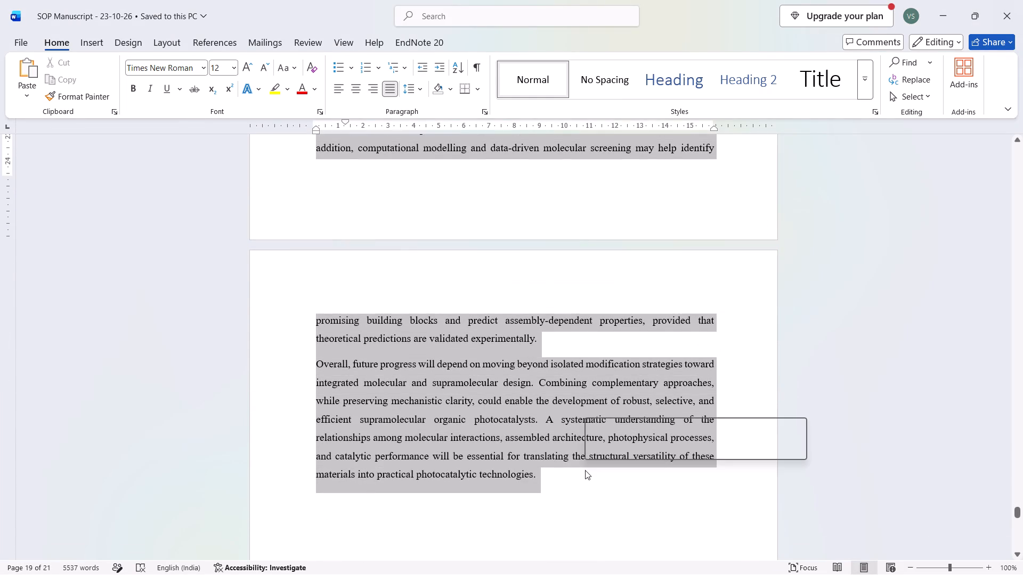
pyautogui.hotkey('ctrl', 'v')
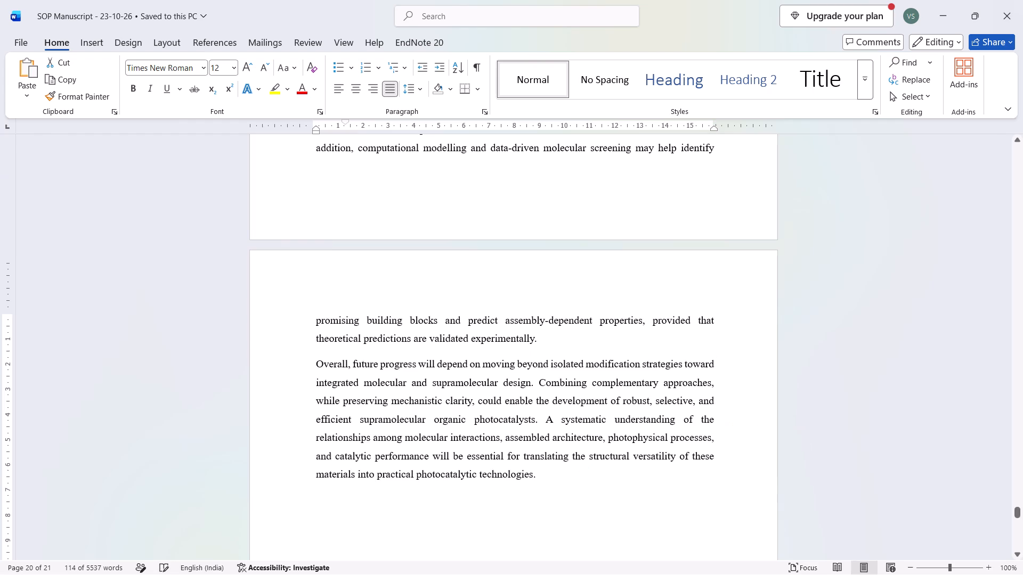
# Move the pasted heading "8.1 Structural Stability under Photocatalytic Conditions" onto its own line after the highlighted word "protocols".
pyautogui.scroll(5, 585, 470)
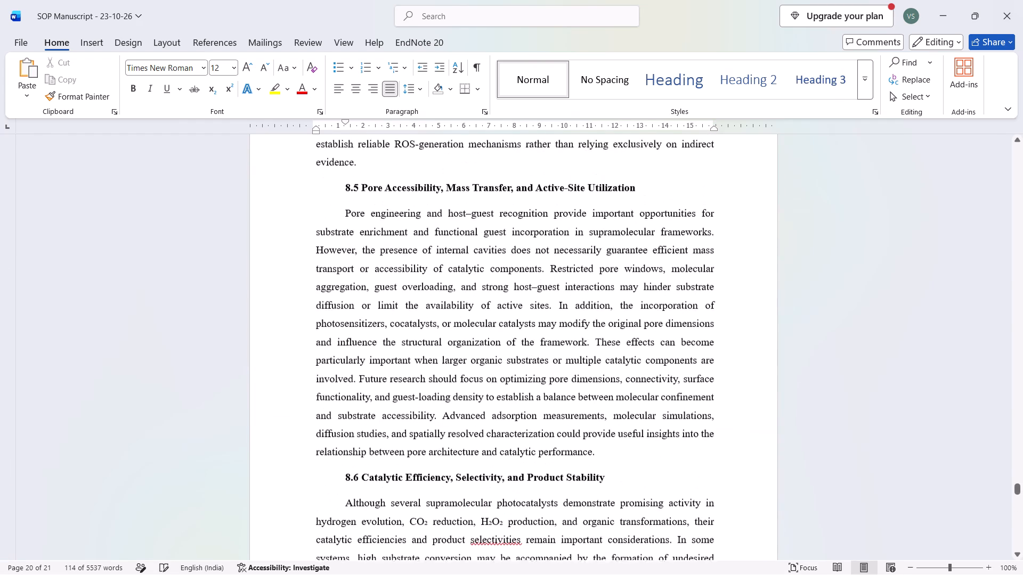
pyautogui.scroll(5, 585, 470)
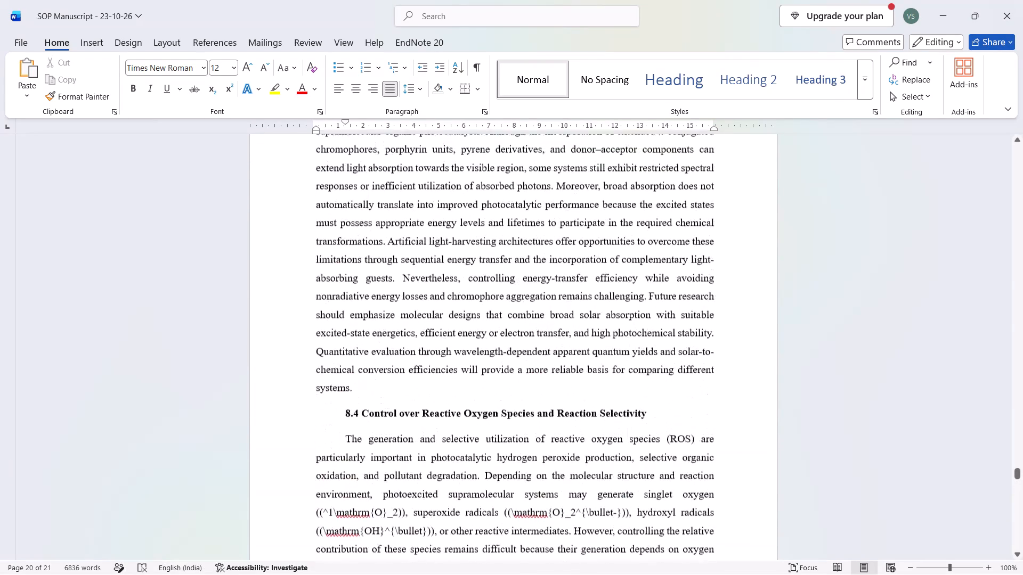
pyautogui.scroll(3, 585, 470)
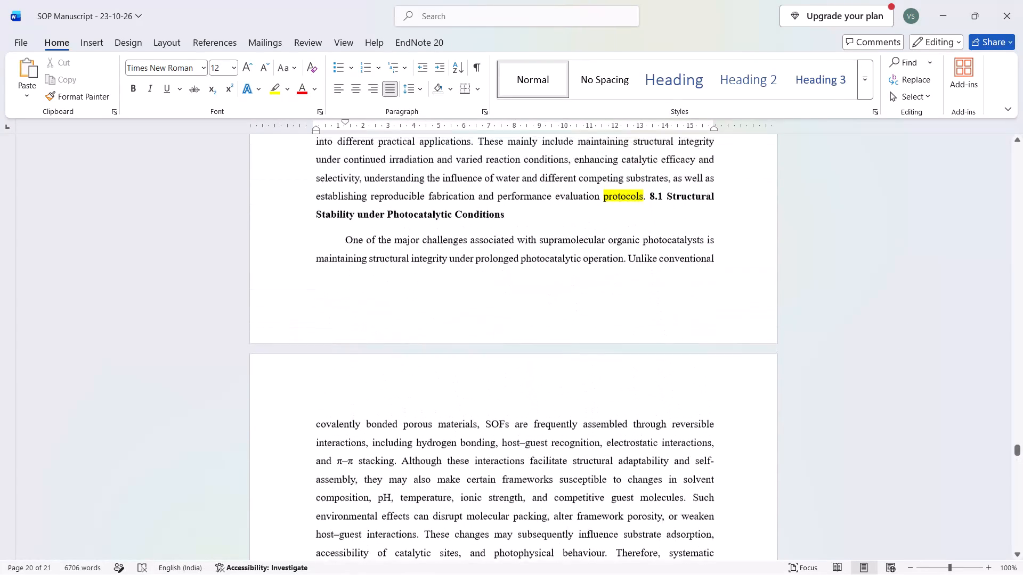
pyautogui.scroll(2, 585, 470)
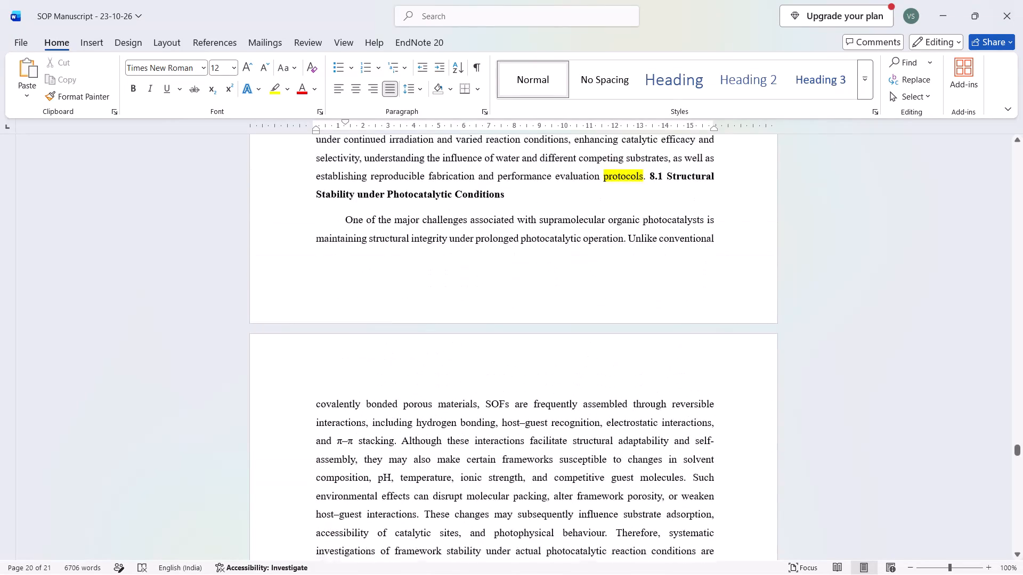
pyautogui.scroll(2, 585, 470)
pyautogui.scroll(-1, 585, 470)
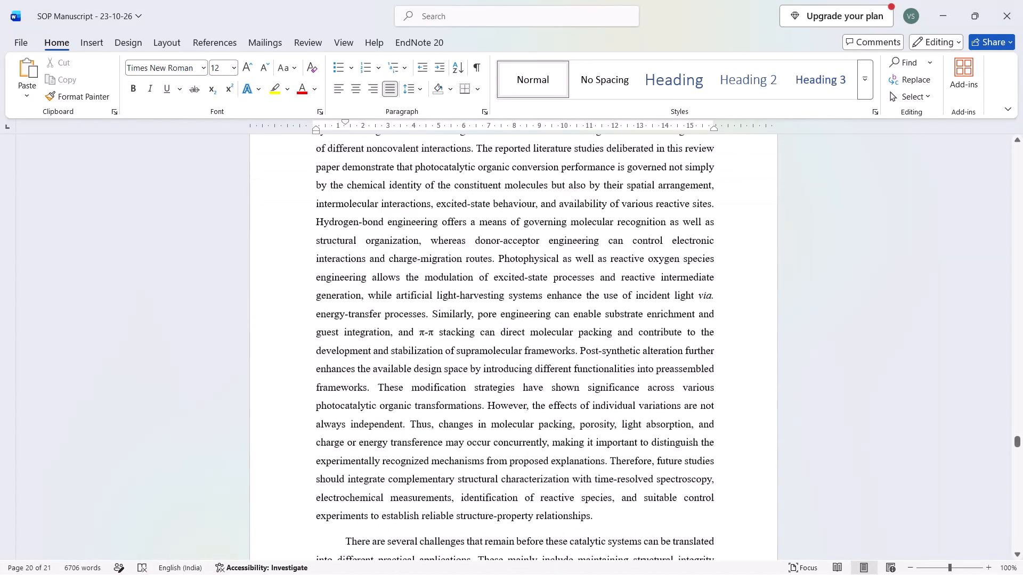
pyautogui.scroll(-2, 585, 470)
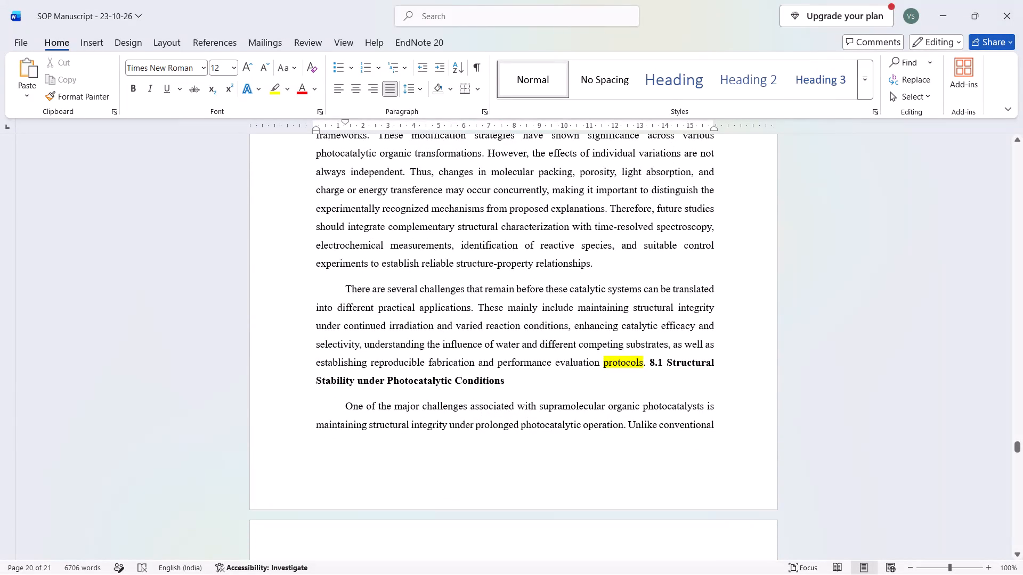
pyautogui.click(648, 363)
pyautogui.press('Return')
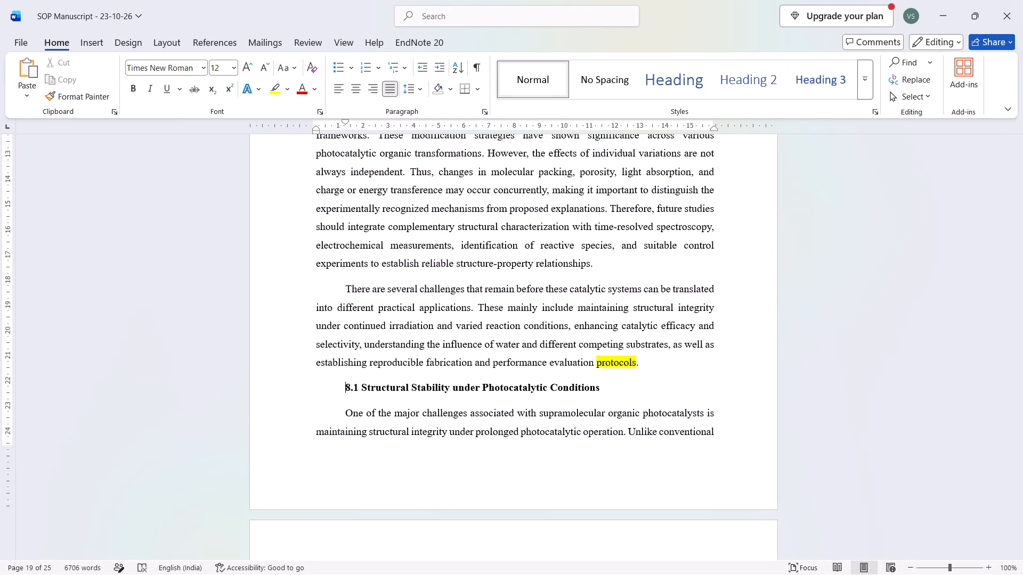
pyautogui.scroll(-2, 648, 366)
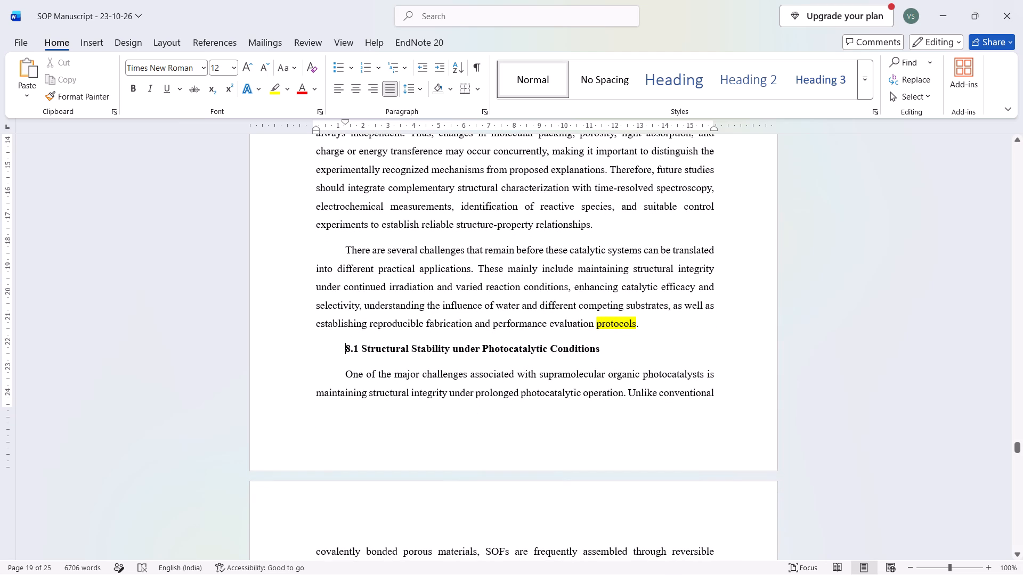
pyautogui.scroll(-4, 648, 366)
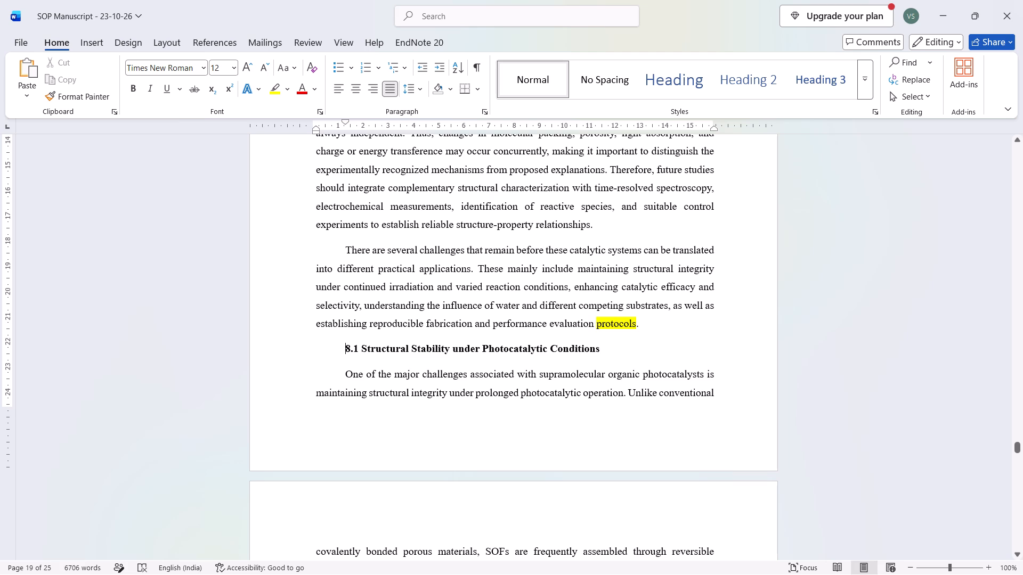
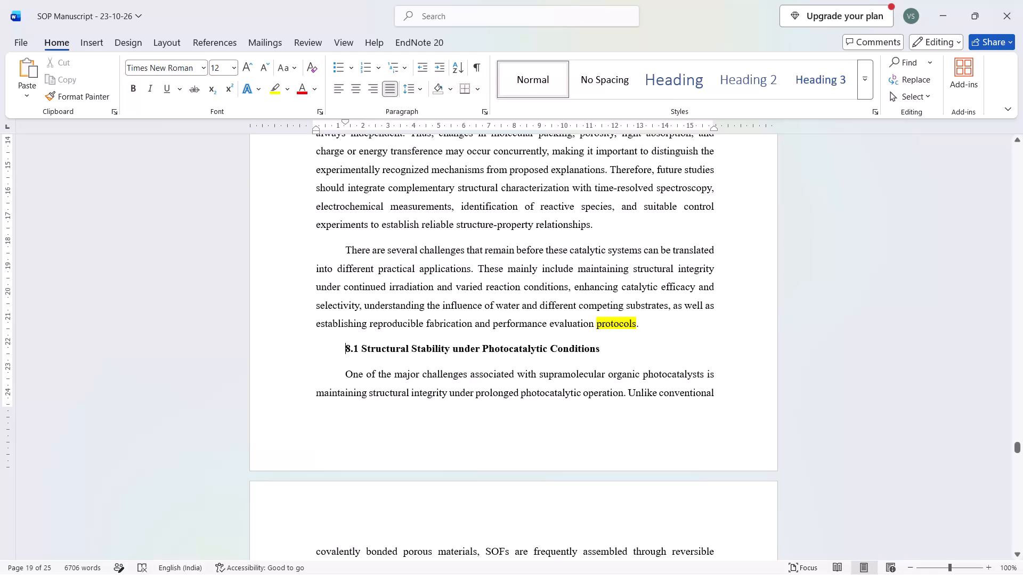
# Review the remaining-challenges paragraphs and the pasted opening of section 8.1 "Structural Stability under Photocatalytic Conditions" for flow and layout.
pyautogui.scroll(1, 769, 305)
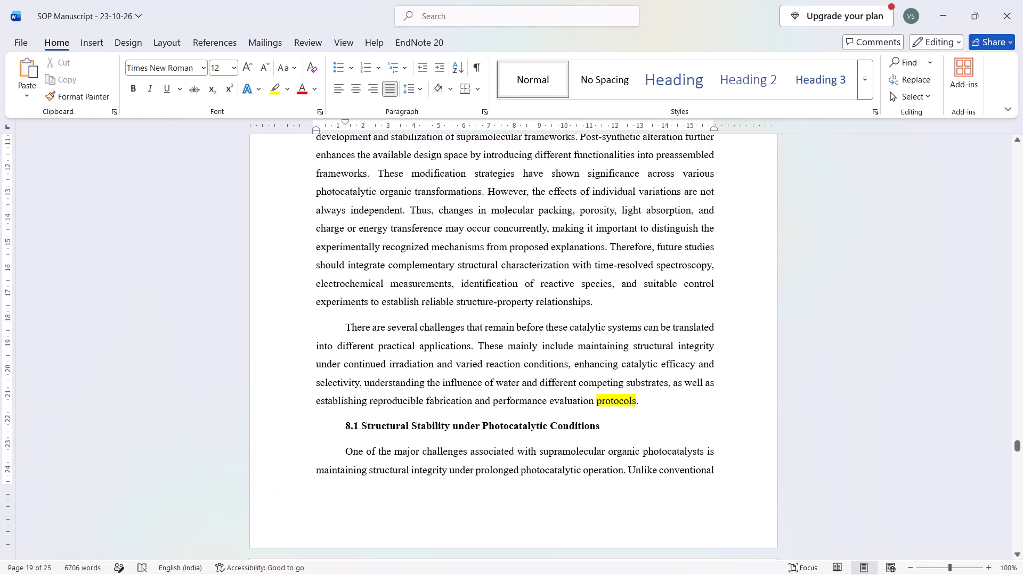
pyautogui.scroll(1, 769, 305)
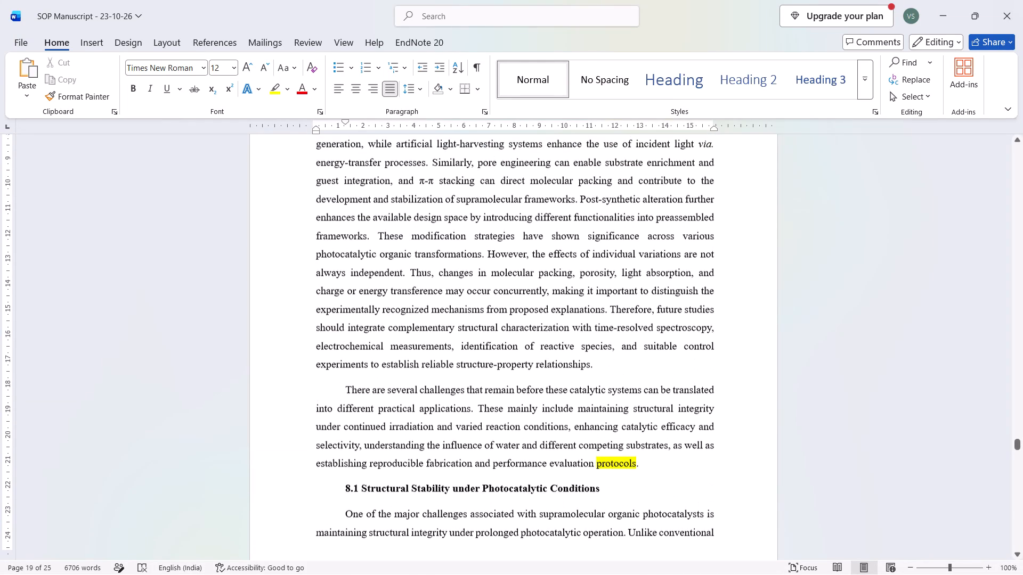
pyautogui.scroll(1, 769, 305)
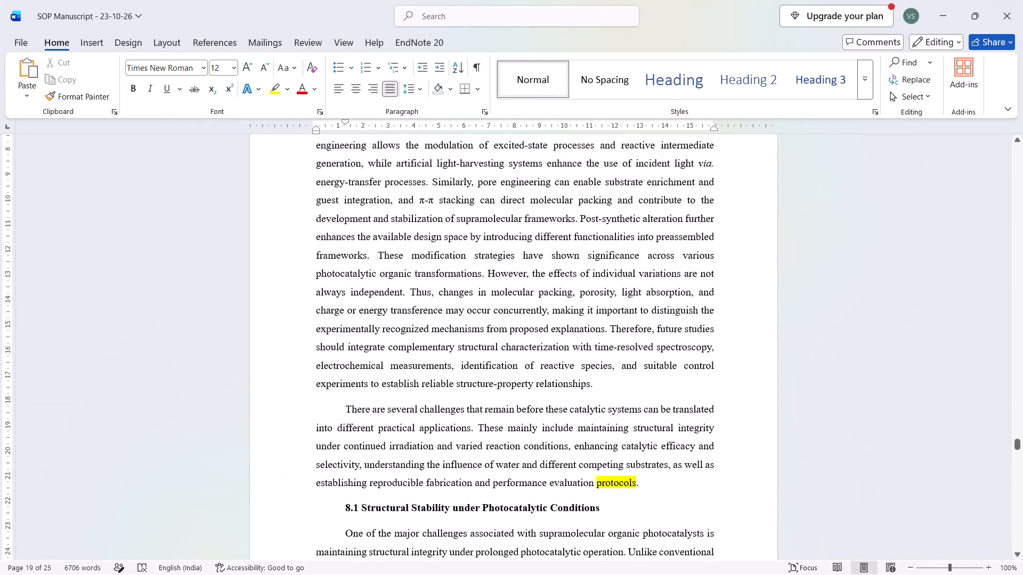
pyautogui.scroll(2, 769, 305)
pyautogui.scroll(-2, 756, 303)
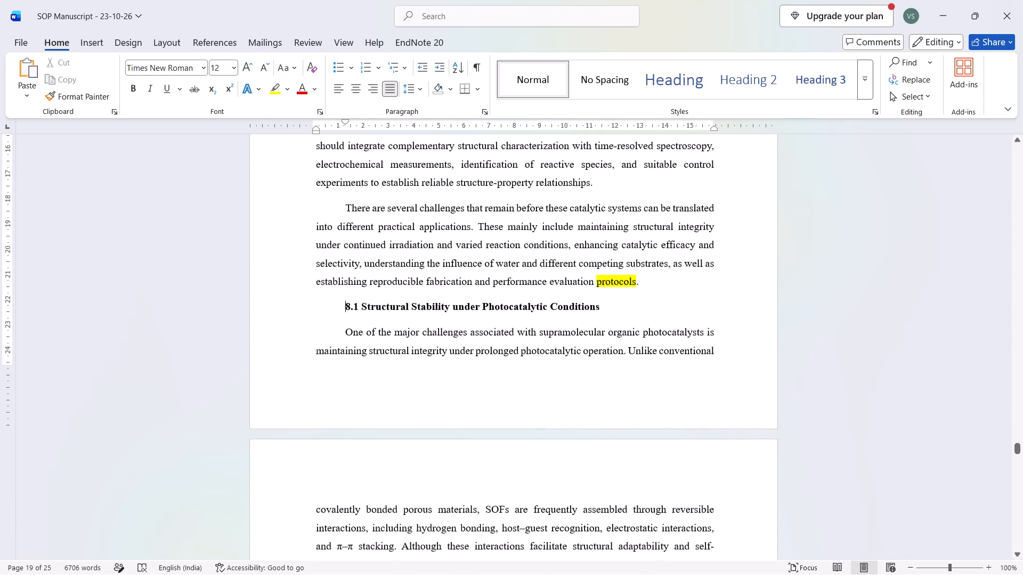
pyautogui.scroll(-3, 756, 303)
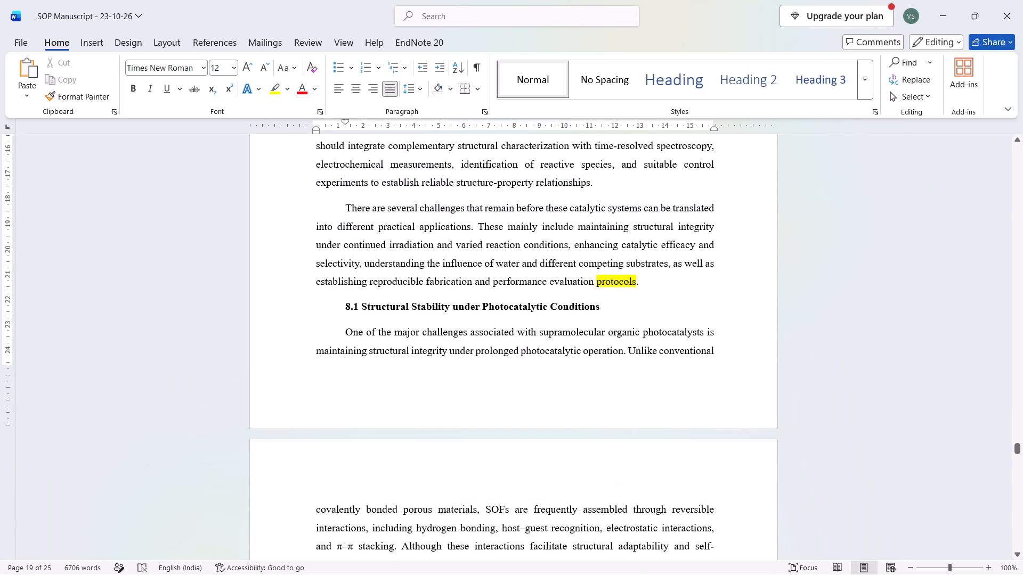
pyautogui.scroll(-2, 756, 303)
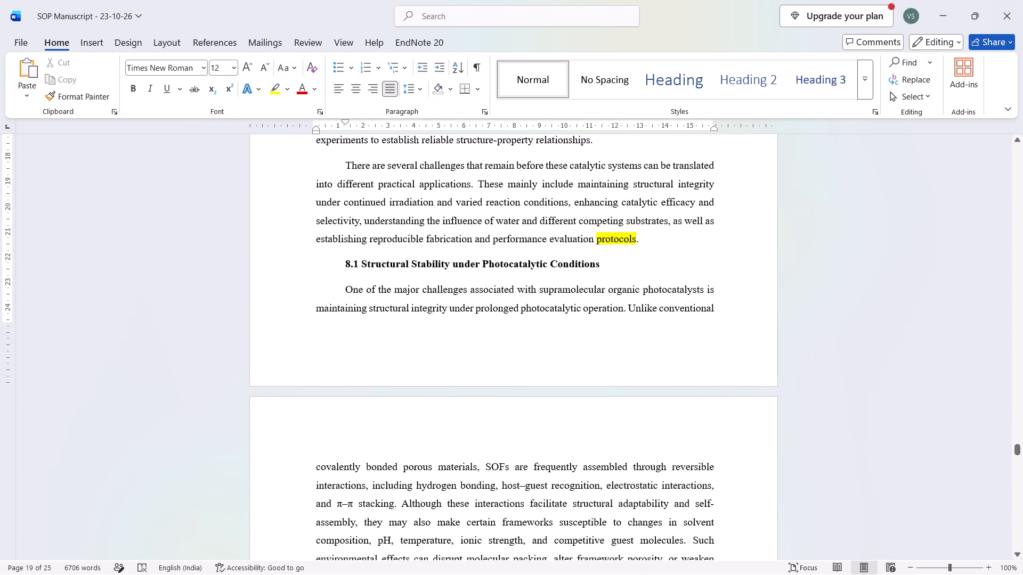
pyautogui.scroll(-2, 756, 303)
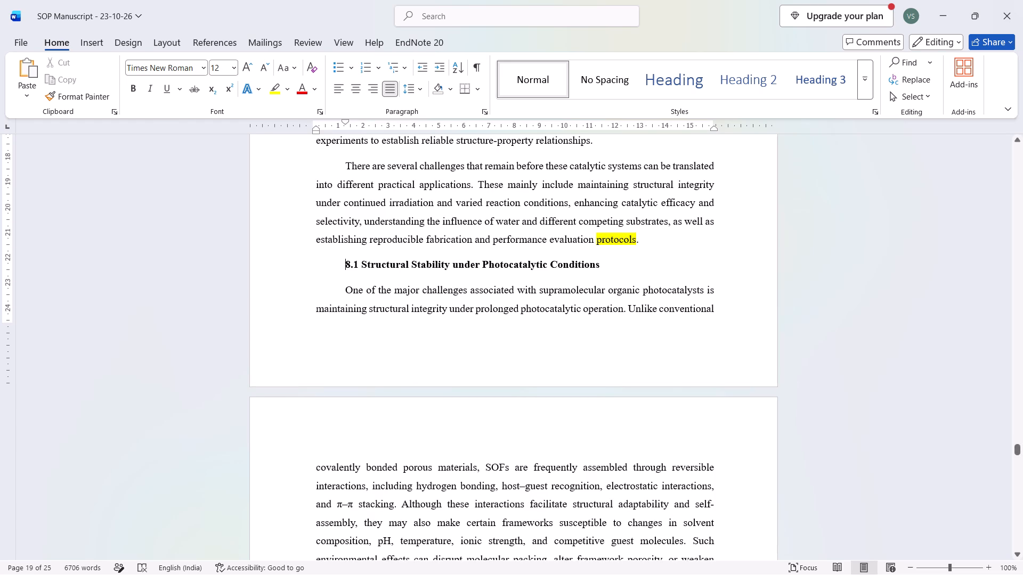
pyautogui.scroll(-6, 756, 303)
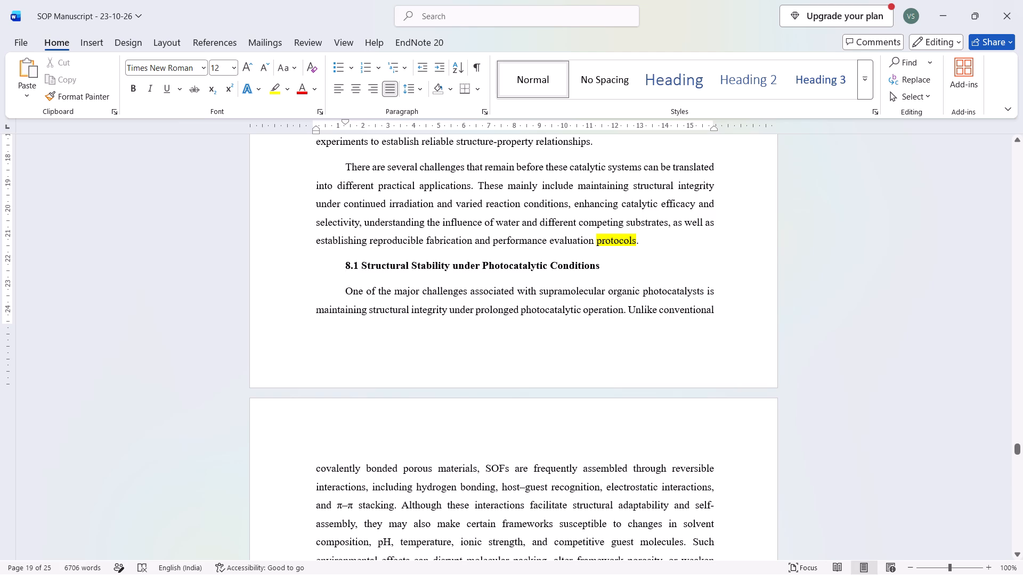
pyautogui.scroll(-5, 756, 303)
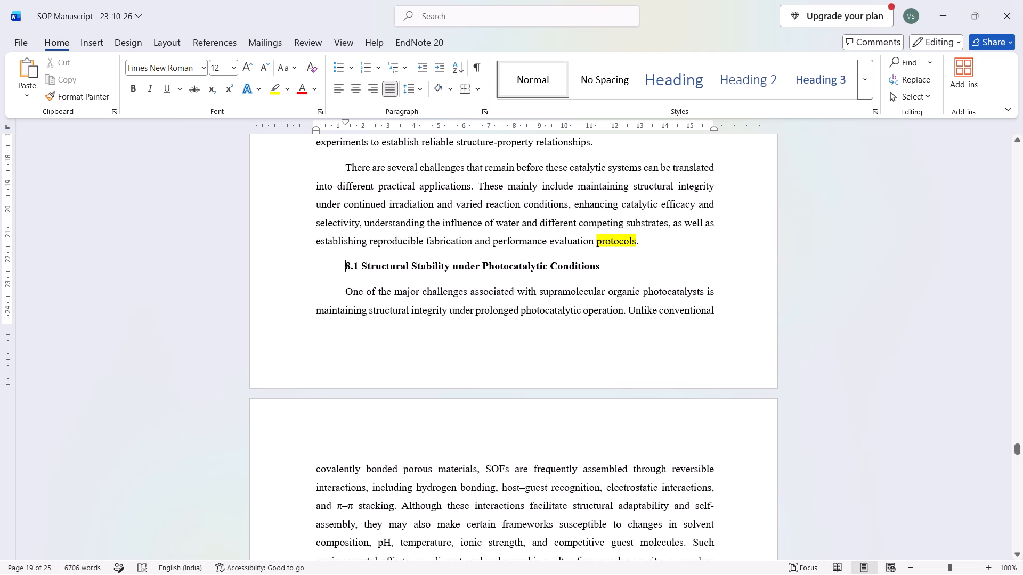
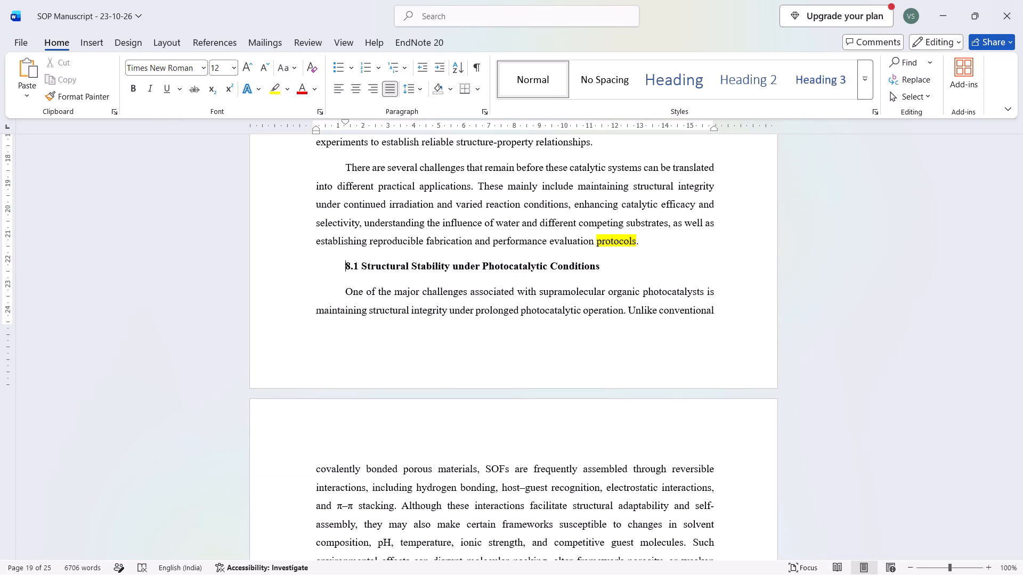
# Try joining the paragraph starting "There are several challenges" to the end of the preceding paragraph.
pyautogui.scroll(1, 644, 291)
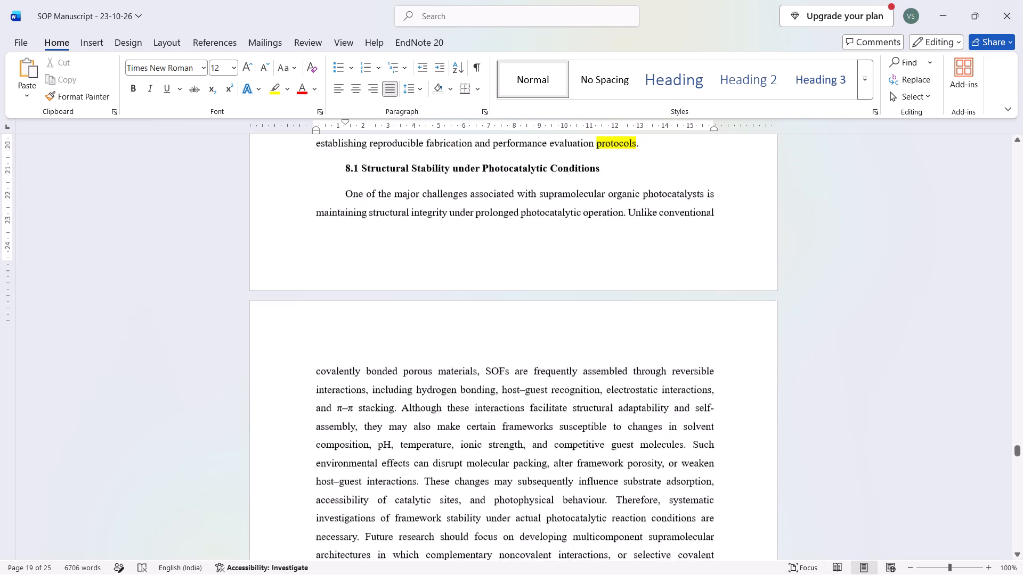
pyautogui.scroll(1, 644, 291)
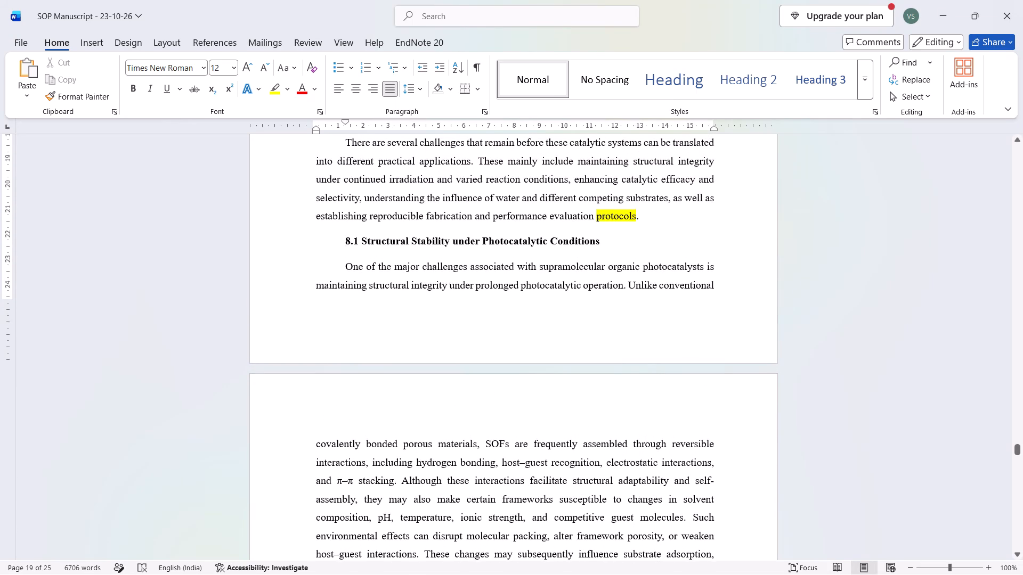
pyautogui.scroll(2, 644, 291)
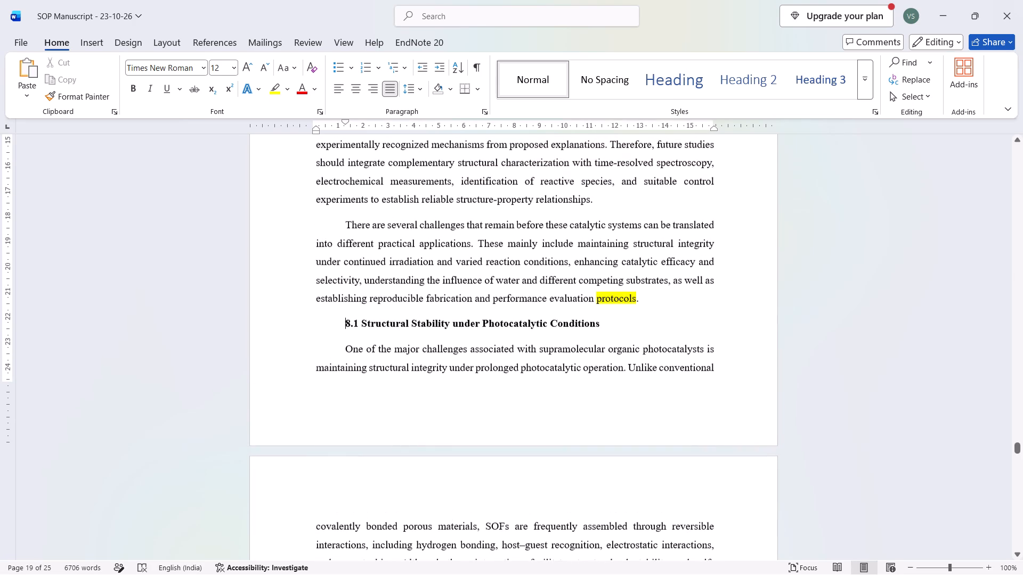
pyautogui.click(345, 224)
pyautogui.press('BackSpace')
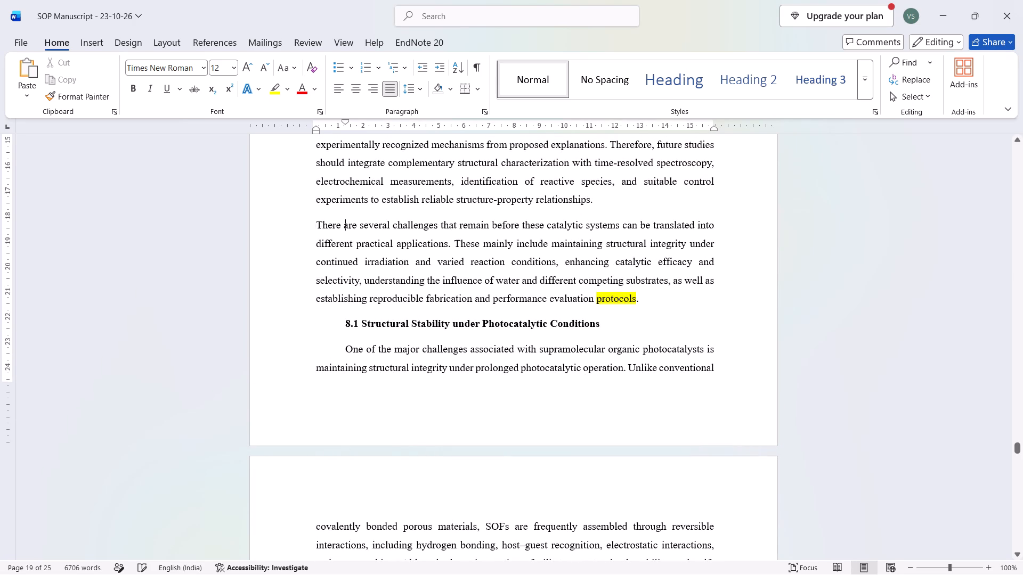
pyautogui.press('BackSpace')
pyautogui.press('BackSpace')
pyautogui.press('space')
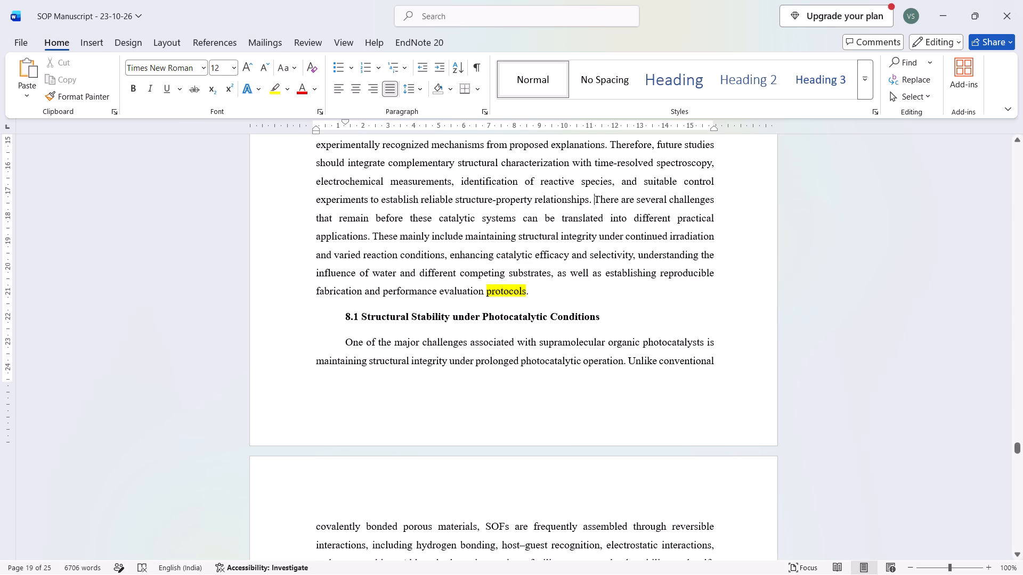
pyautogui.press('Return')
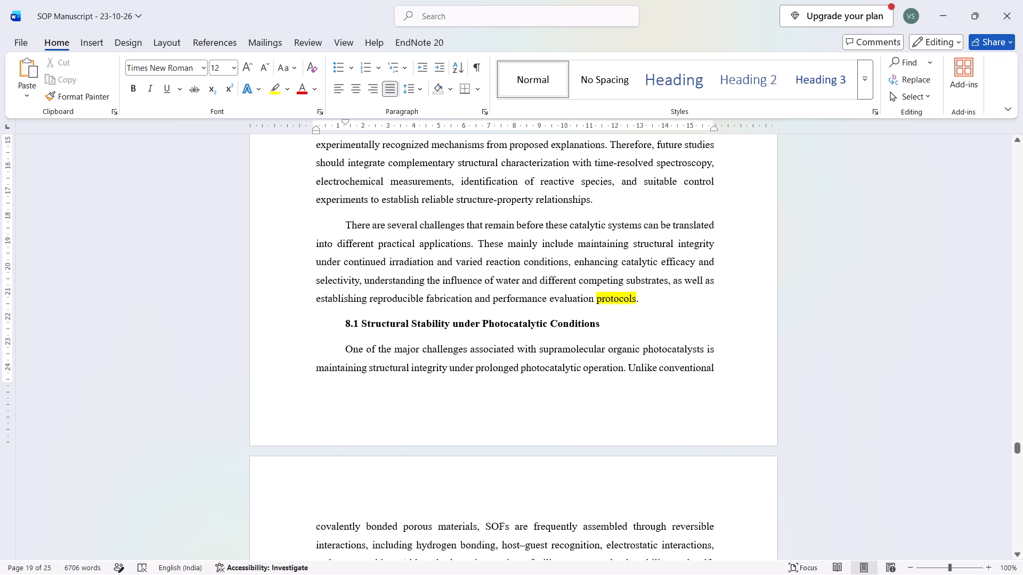
# Delete the sentence from "These mainly include maintaining structural integrity" through "performance evaluation protocols." in the remaining-challenges paragraph.
pyautogui.moveTo(639, 299); pyautogui.dragTo(557, 283)
pyautogui.moveTo(557, 283); pyautogui.dragTo(540, 273)
pyautogui.moveTo(478, 245); pyautogui.dragTo(620, 300)
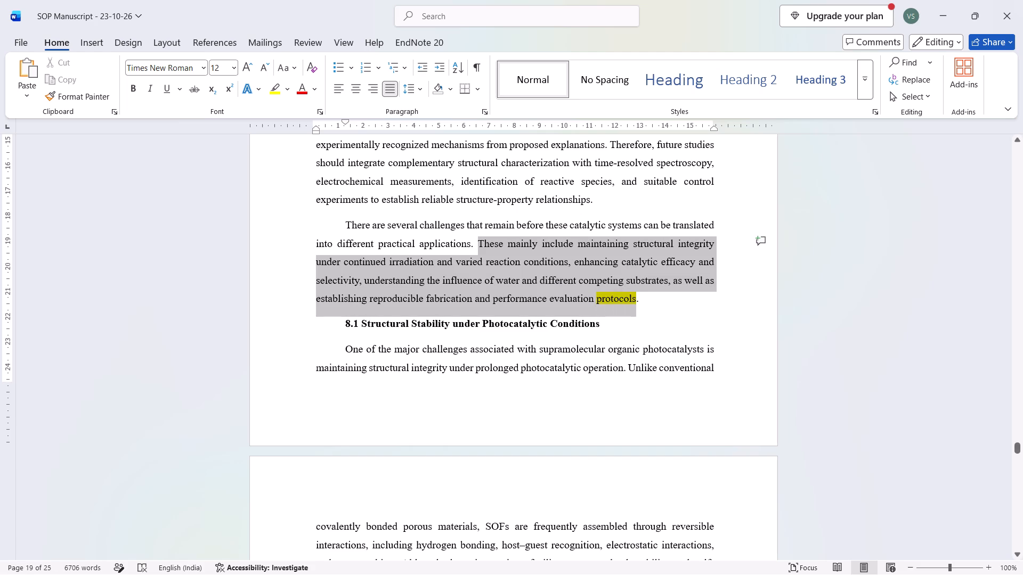
pyautogui.moveTo(620, 300); pyautogui.dragTo(639, 296)
pyautogui.press('BackSpace')
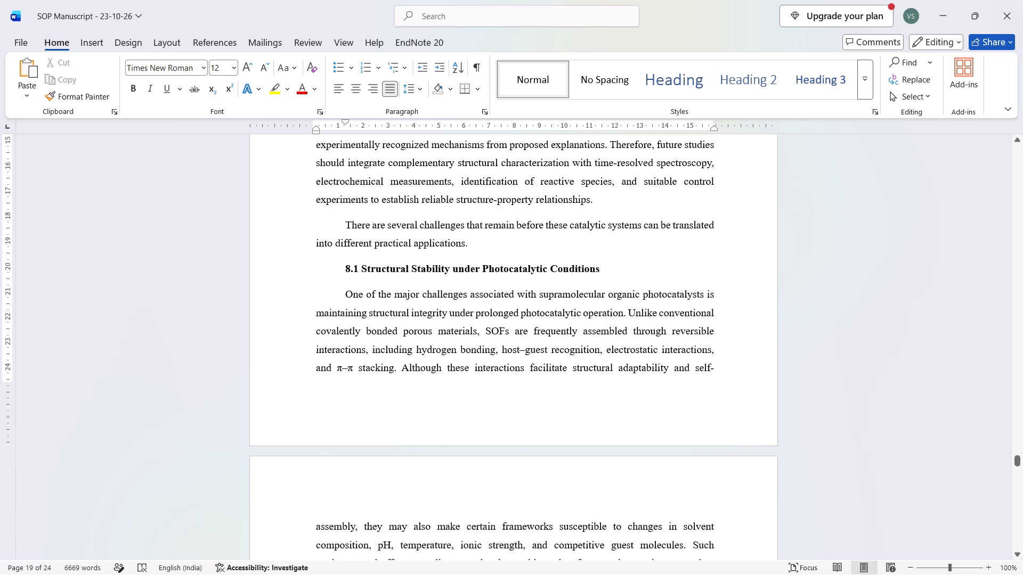
# Join the 8.1 heading onto the end of the paragraph ending "different practical applications.".
pyautogui.click(341, 265)
pyautogui.press('BackSpace')
pyautogui.press('BackSpace')
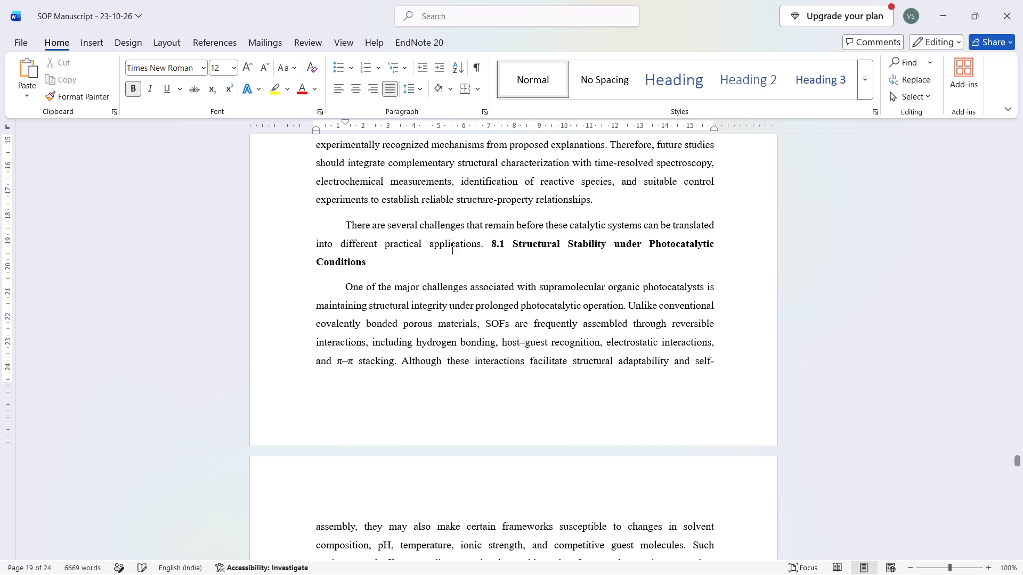
# Replace the number "8.1" before "Structural Stability under Photocatalytic Conditions" with "(i)".
pyautogui.press('Right')
pyautogui.press('Right')
pyautogui.press('Right')
pyautogui.press('Right')
pyautogui.press('BackSpace')
pyautogui.press('BackSpace')
pyautogui.press('BackSpace')
pyautogui.press('BackSpace')
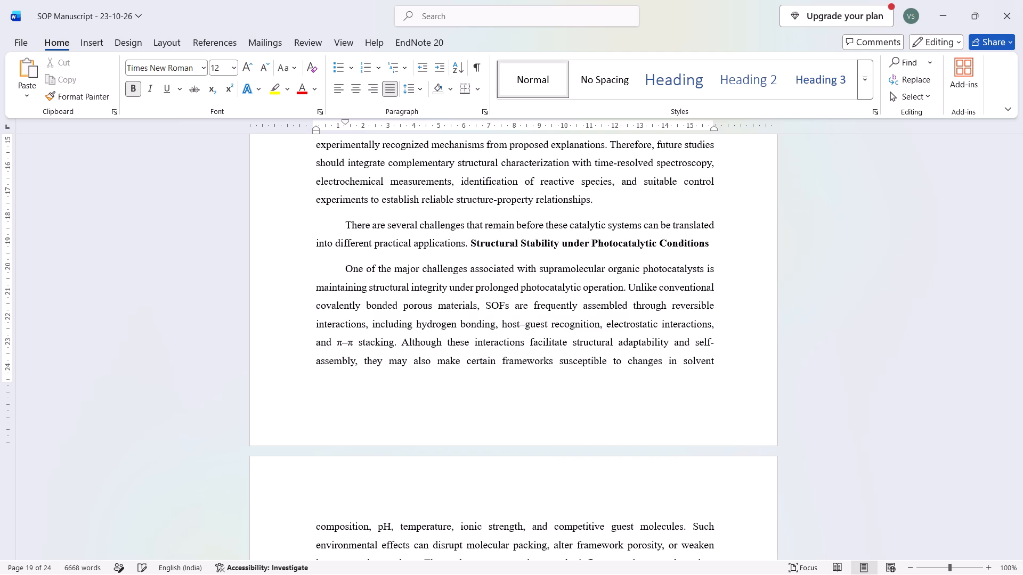
pyautogui.write('()')
pyautogui.press('space')
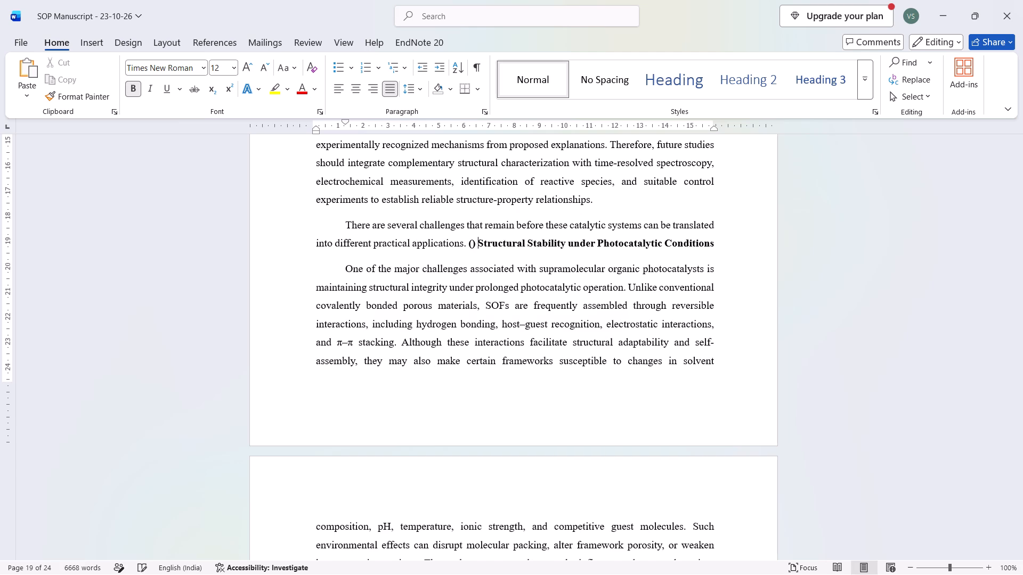
pyautogui.press('Left')
pyautogui.press('Left')
pyautogui.press('i')
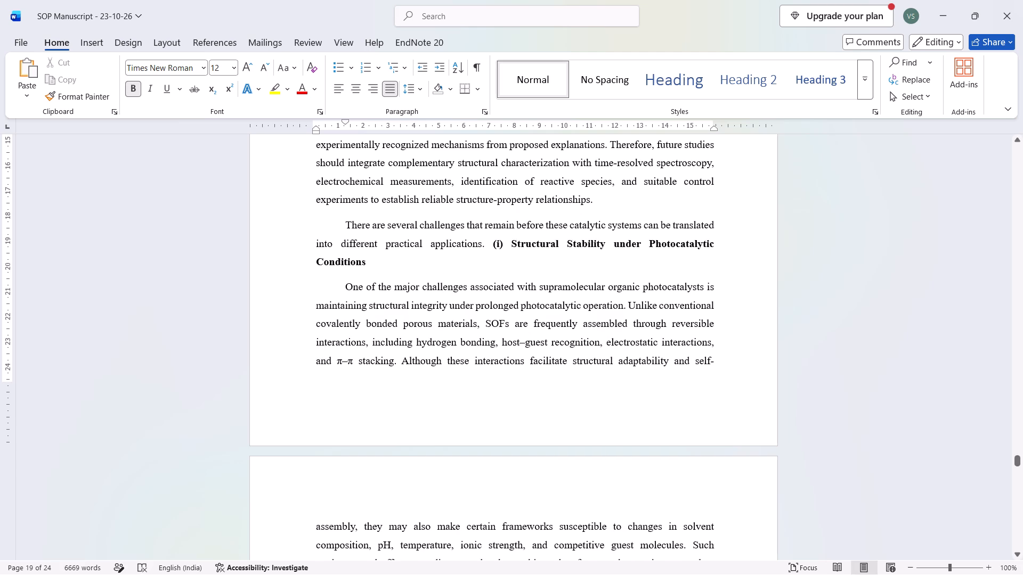
# Remove the bold formatting from the run-in heading "(i) Structural Stability under Photocatalytic Conditions".
pyautogui.moveTo(367, 267); pyautogui.dragTo(494, 244)
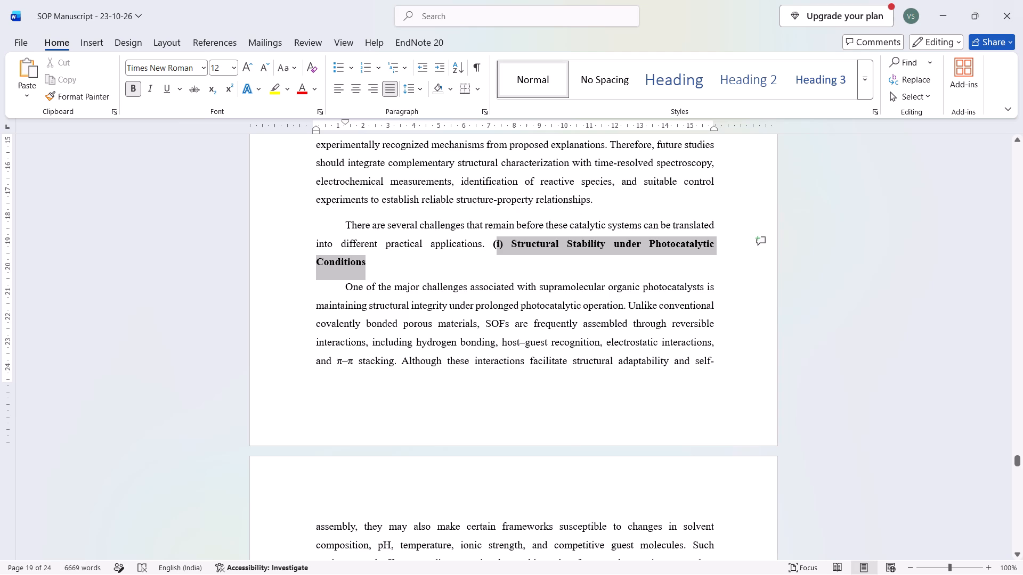
pyautogui.moveTo(494, 244); pyautogui.dragTo(491, 245)
pyautogui.click(499, 219)
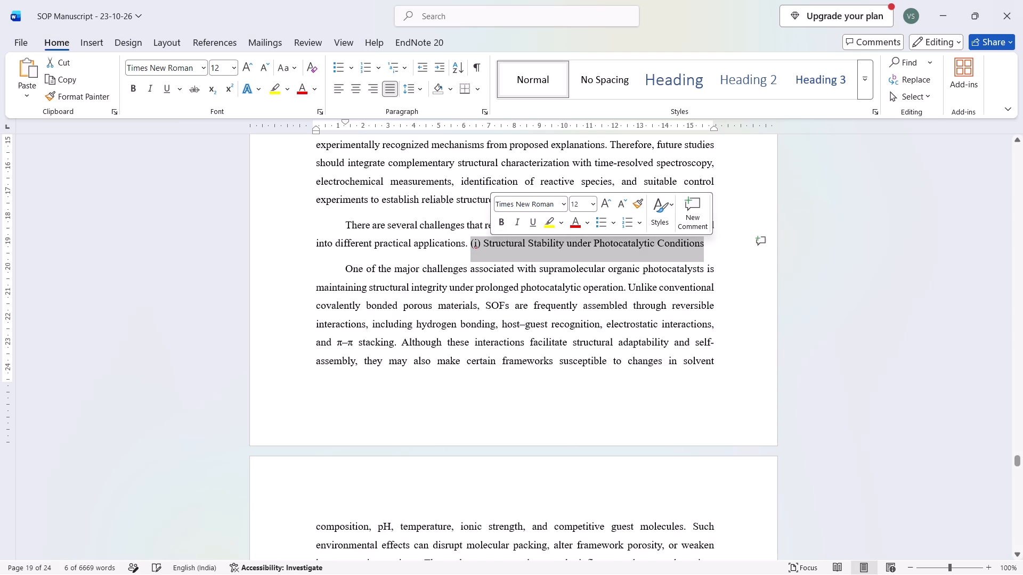
# Add a colon after "Photocatalytic Conditions" and run the paragraph starting "One of the major challenges" on directly after it.
pyautogui.click(703, 241)
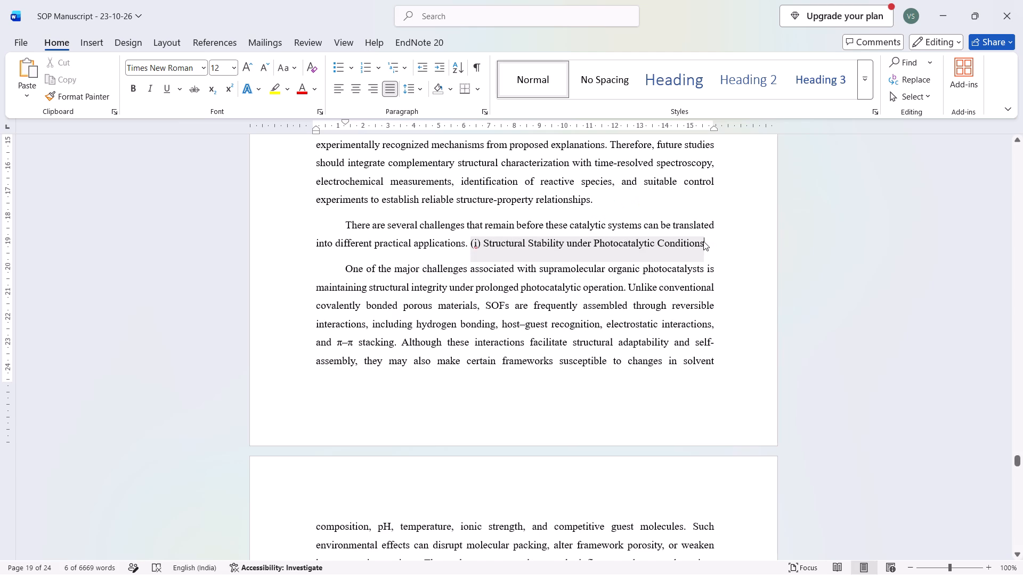
pyautogui.hotkey('shift', ':')
pyautogui.click(343, 271)
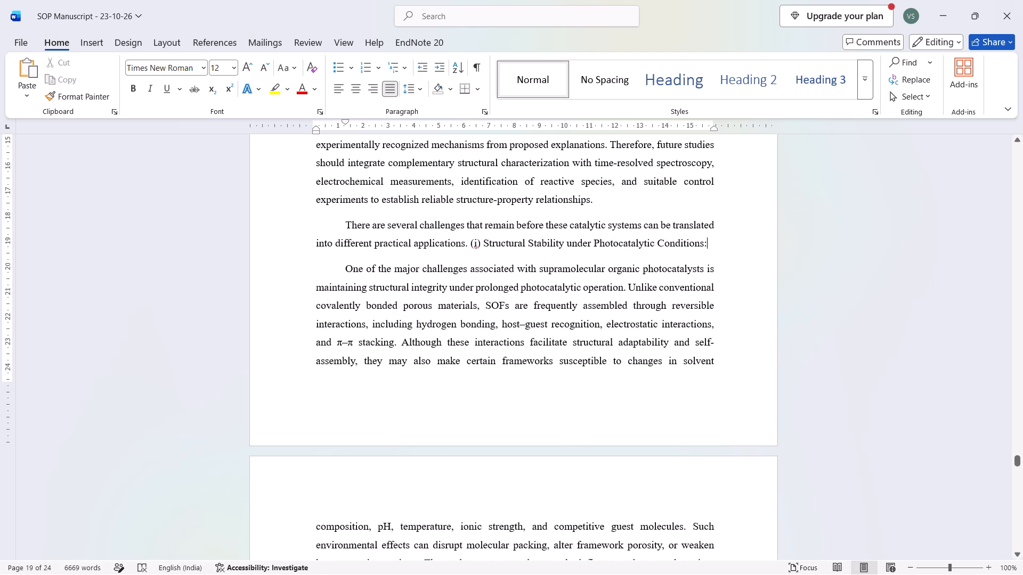
pyautogui.press('BackSpace')
pyautogui.press('BackSpace')
pyautogui.press('BackSpace')
pyautogui.press('space')
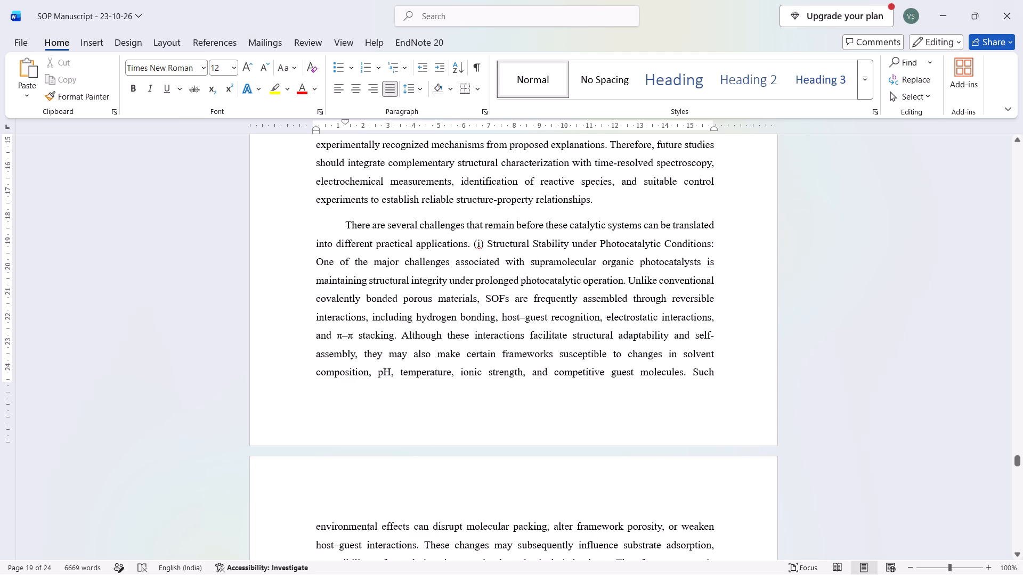
# Shorten the opening "One of the major challenges" to "Major challenges" in the structural stability text.
pyautogui.moveTo(370, 265); pyautogui.dragTo(319, 266)
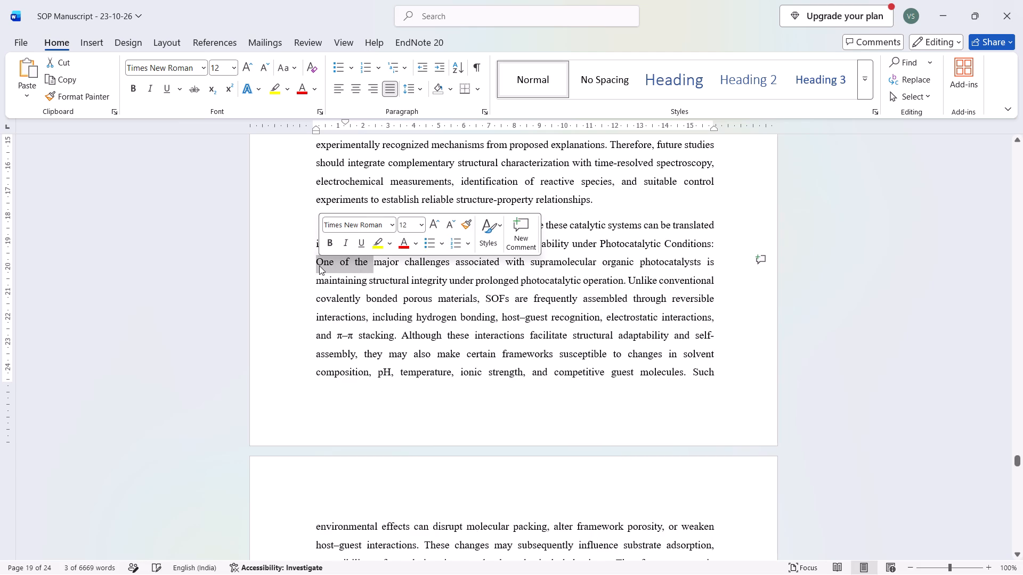
pyautogui.press('BackSpace')
pyautogui.press('Right')
pyautogui.press('BackSpace')
pyautogui.press('m')
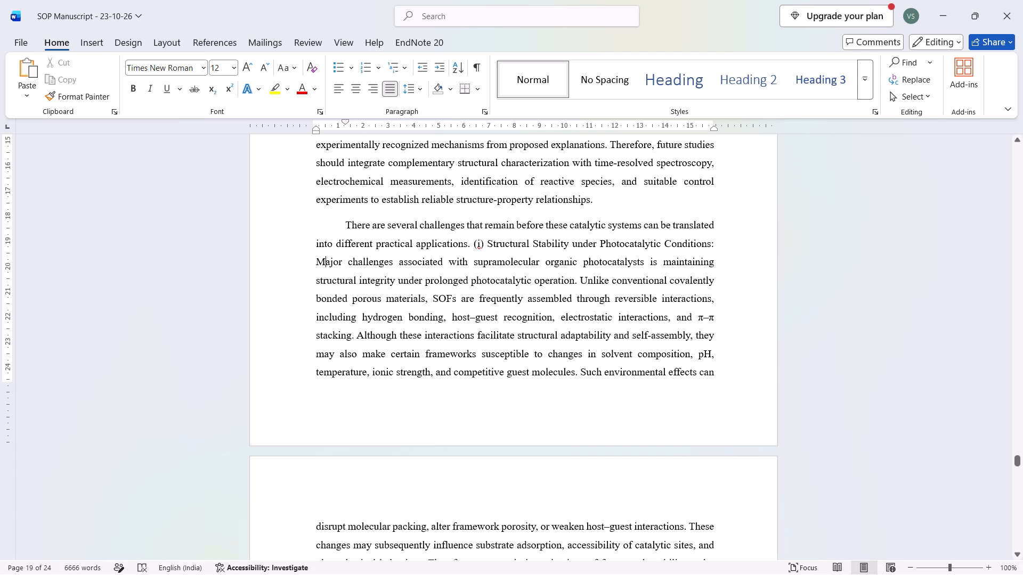
# Replace "associated" after "Major challenges" with the synonym "related".
pyautogui.moveTo(445, 259); pyautogui.dragTo(396, 259)
pyautogui.rightClick(417, 262)
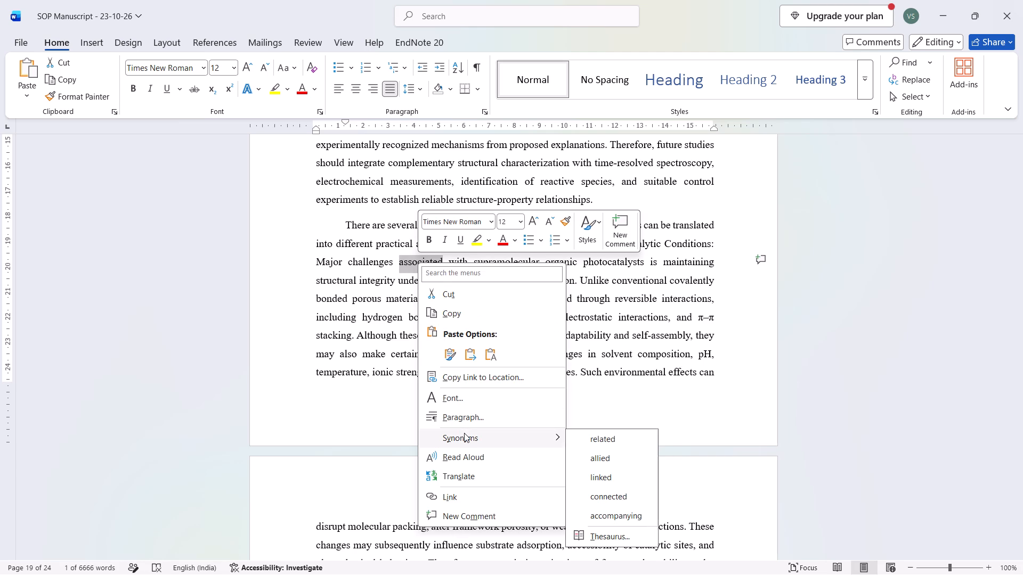
pyautogui.click(613, 438)
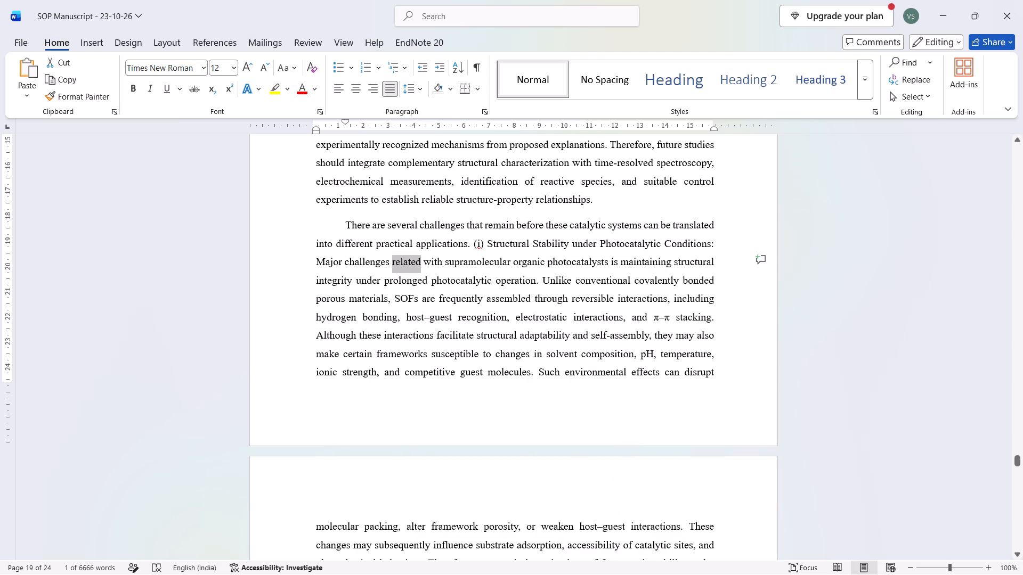
# Replace "photocatalysts" after "supramolecular organic" with "framework" in the sentence starting "Major challenges".
pyautogui.moveTo(611, 262); pyautogui.dragTo(550, 265)
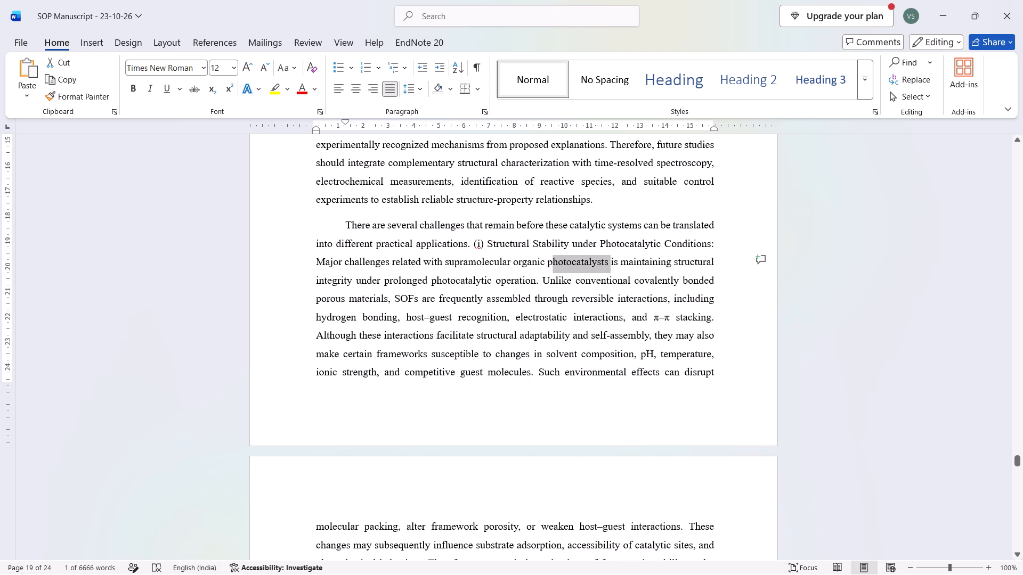
pyautogui.moveTo(550, 265); pyautogui.dragTo(548, 266)
pyautogui.write('framew')
pyautogui.write('ork')
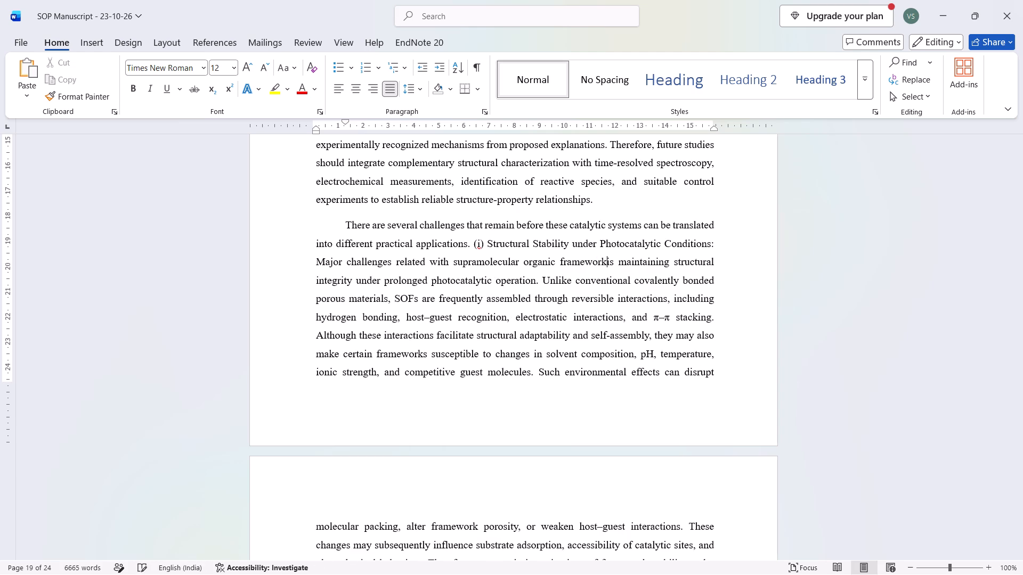
pyautogui.press('space')
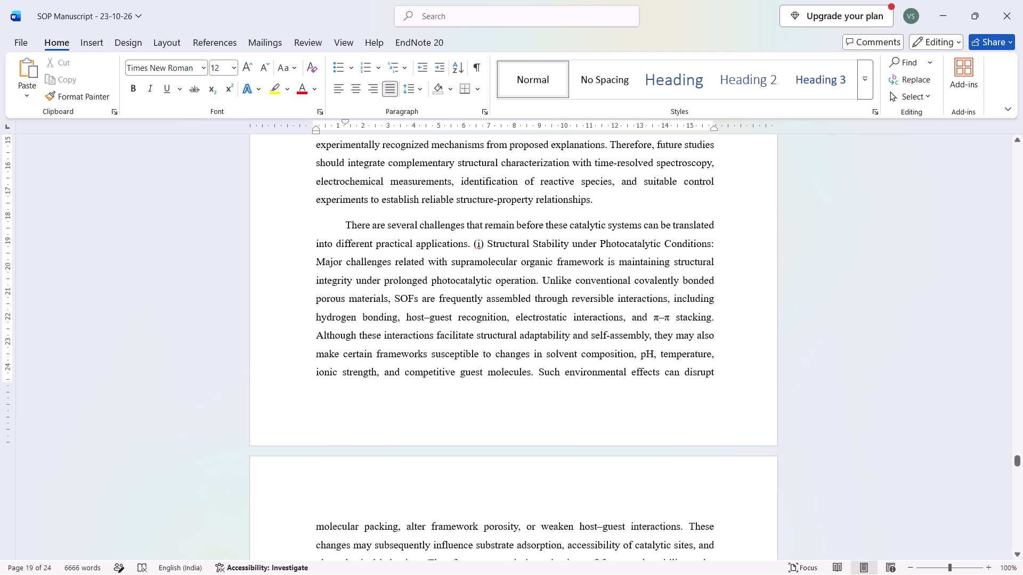
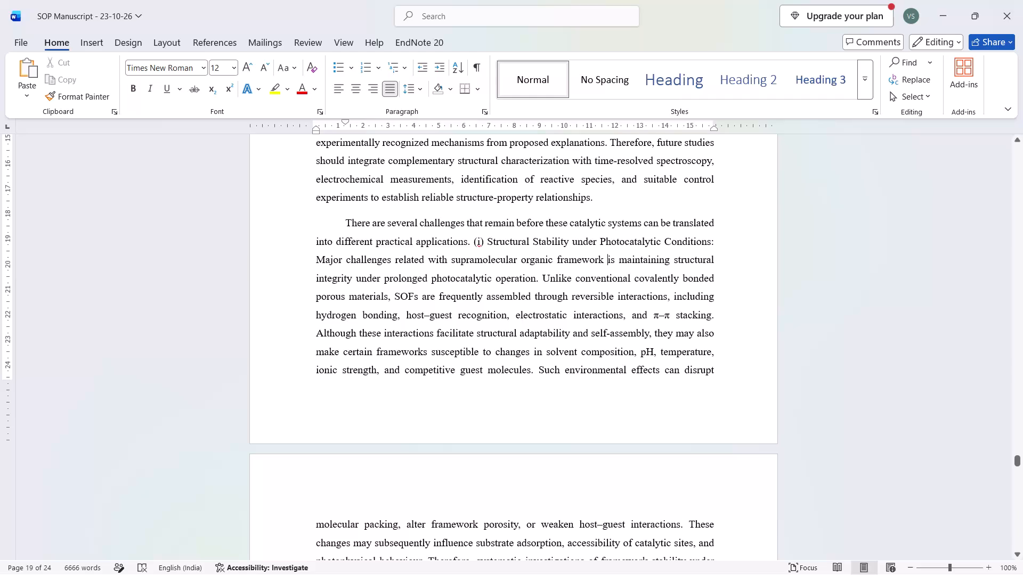
# Delete the run-in heading "Structural Stability under Photocatalytic Conditions:" after (i), so the point opens with "Major challenges".
pyautogui.scroll(-1, 721, 241)
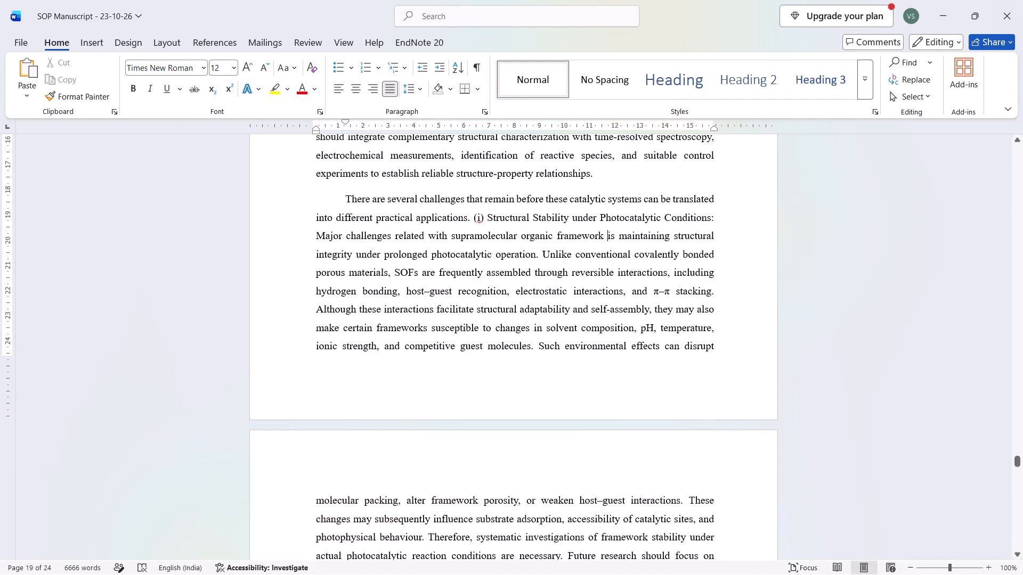
pyautogui.scroll(-2, 721, 241)
pyautogui.moveTo(725, 218); pyautogui.dragTo(553, 217)
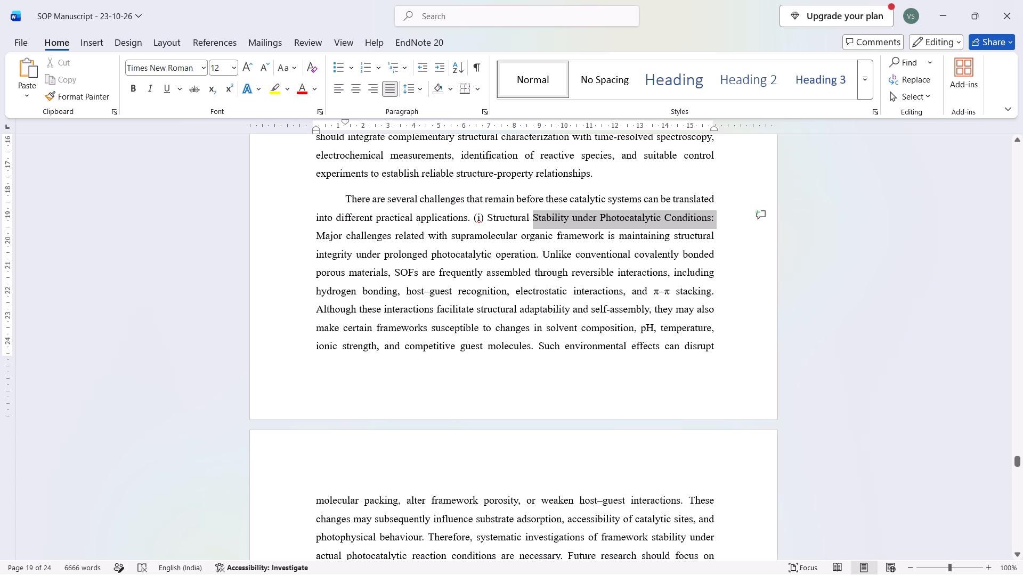
pyautogui.moveTo(553, 217); pyautogui.dragTo(516, 219)
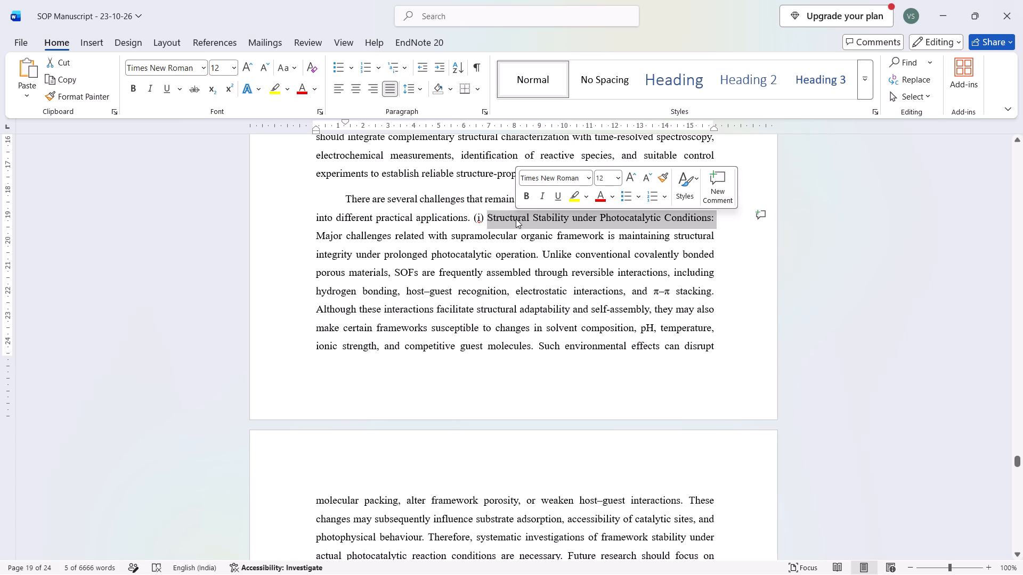
pyautogui.press('BackSpace')
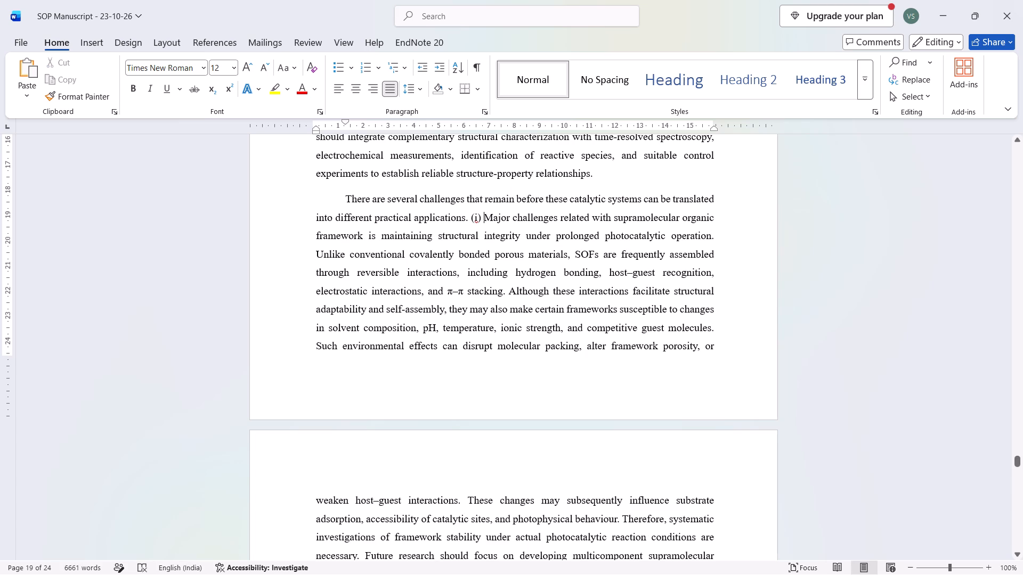
# Replace "prolonged" before "photocatalytic operation" with the synonym "continued".
pyautogui.moveTo(598, 230); pyautogui.dragTo(558, 231)
pyautogui.rightClick(567, 227)
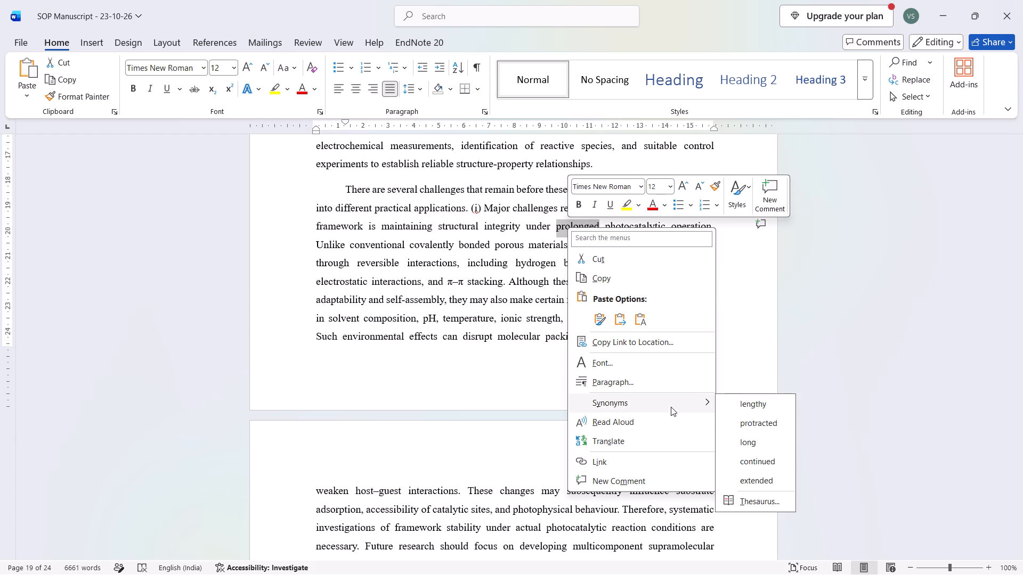
pyautogui.click(766, 461)
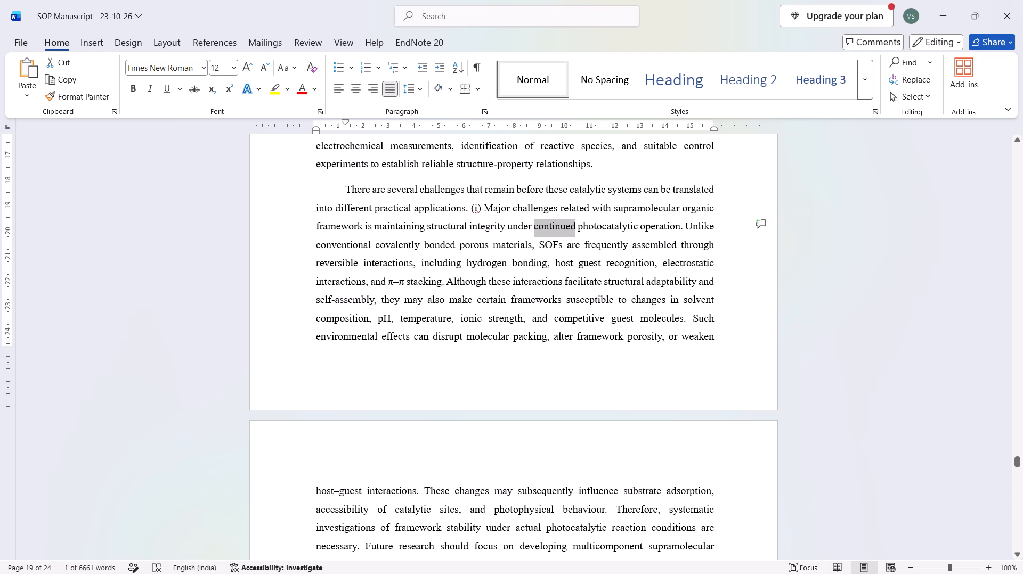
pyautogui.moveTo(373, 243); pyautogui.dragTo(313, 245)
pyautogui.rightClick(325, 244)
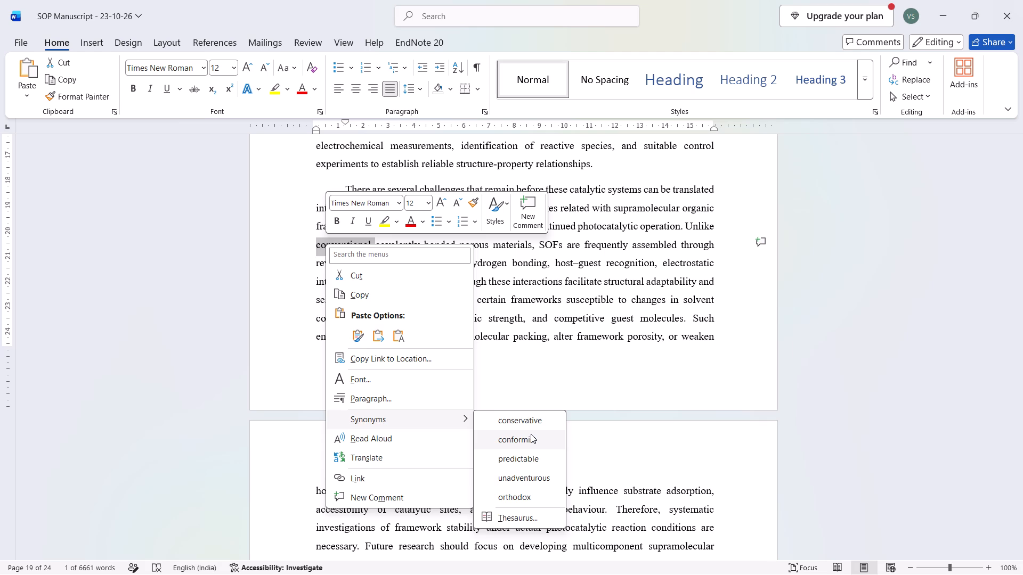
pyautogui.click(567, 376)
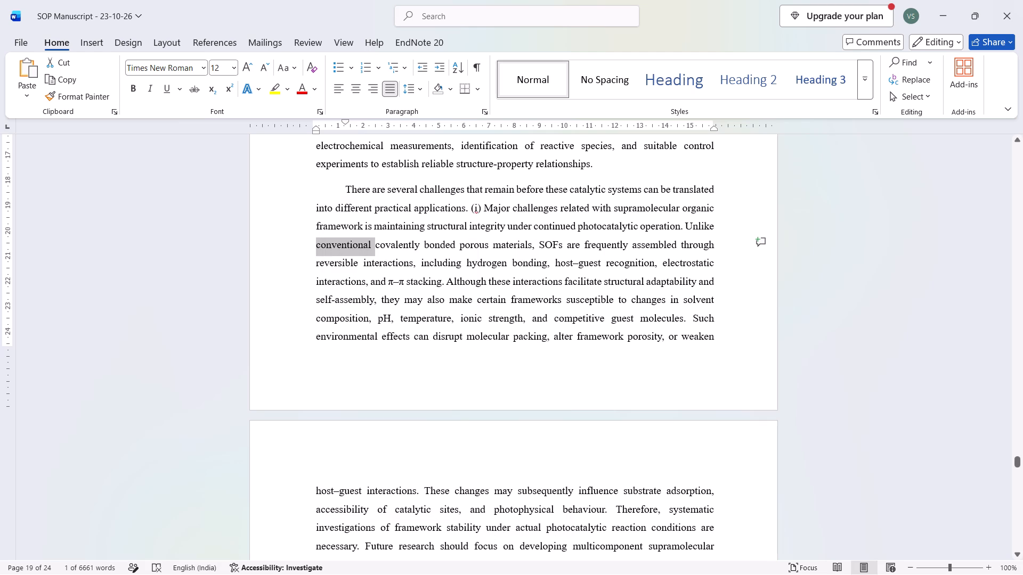
# Replace "materials" with "structures" after "covalently bonded porous" in the sentence starting "Unlike conventional".
pyautogui.moveTo(531, 244); pyautogui.dragTo(493, 245)
pyautogui.write('structures')
# Replace "frequently" in "SOFs are frequently assembled" with the synonym "often".
pyautogui.moveTo(629, 244); pyautogui.dragTo(584, 247)
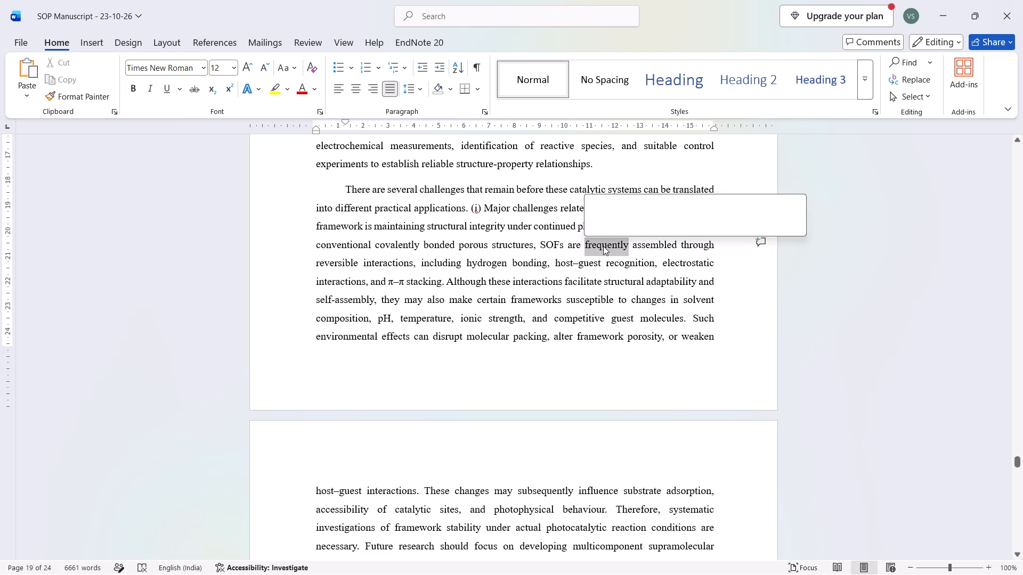
pyautogui.doubleClick(603, 246)
pyautogui.rightClick(607, 246)
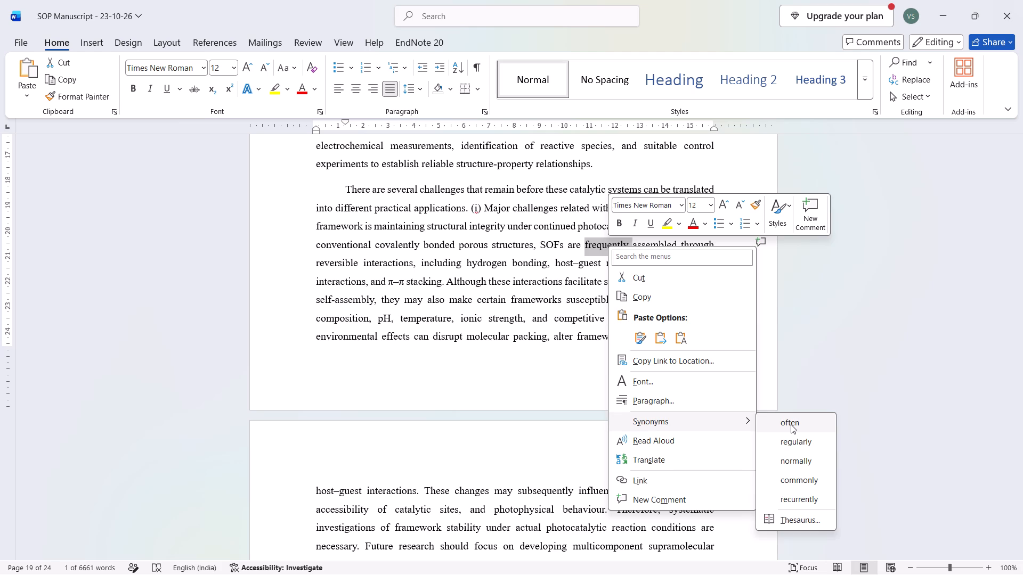
pyautogui.click(791, 424)
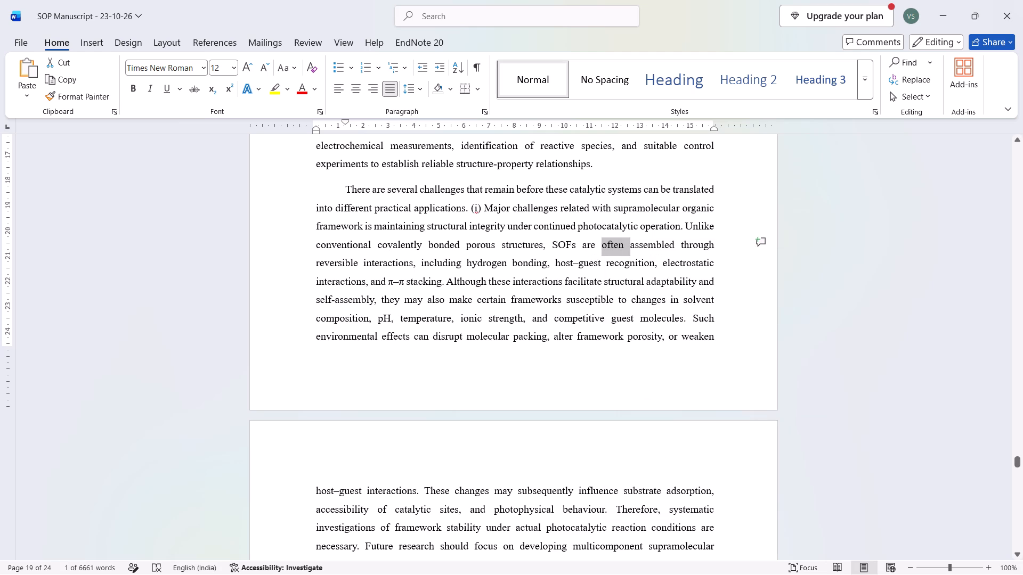
# Replace "through" before "reversible interactions" with "via." and set it in italics.
pyautogui.moveTo(716, 244); pyautogui.dragTo(679, 249)
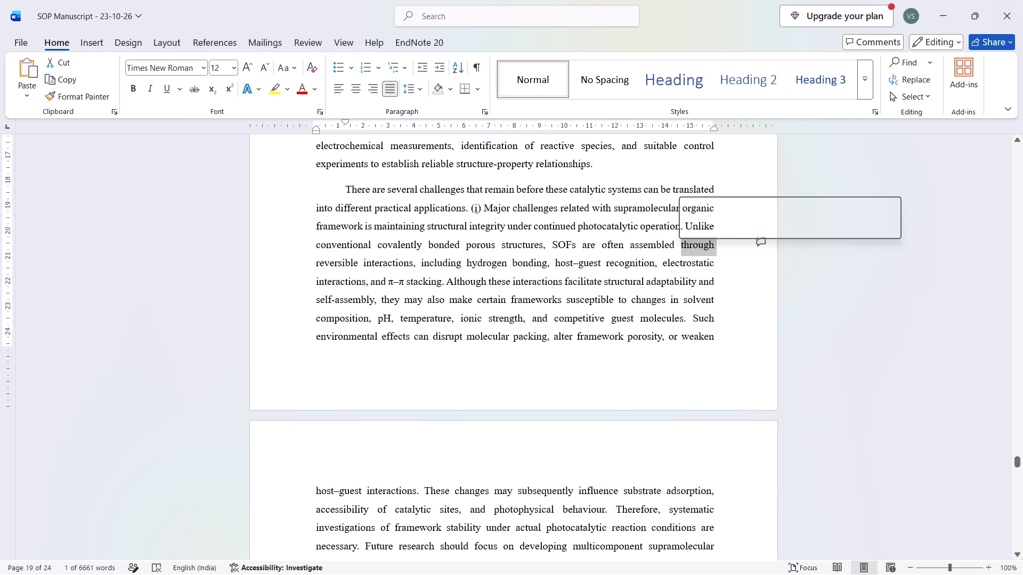
pyautogui.write('via.')
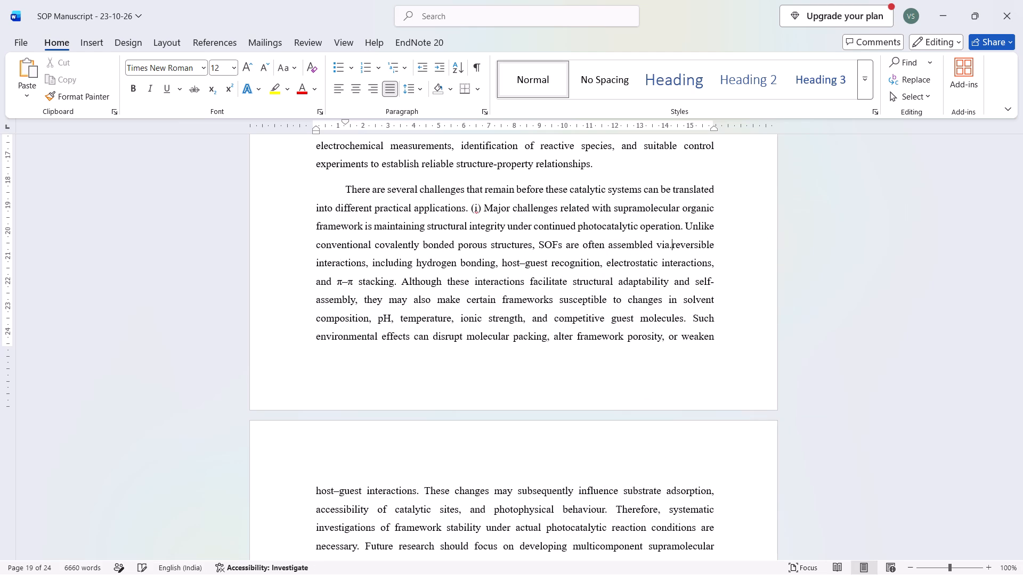
pyautogui.press('space')
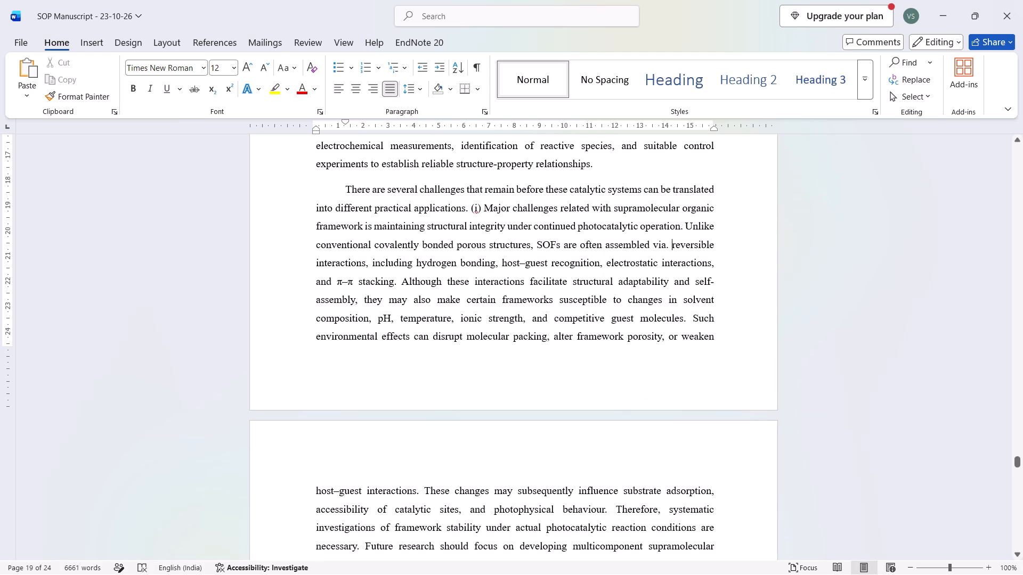
pyautogui.moveTo(670, 243); pyautogui.dragTo(654, 244)
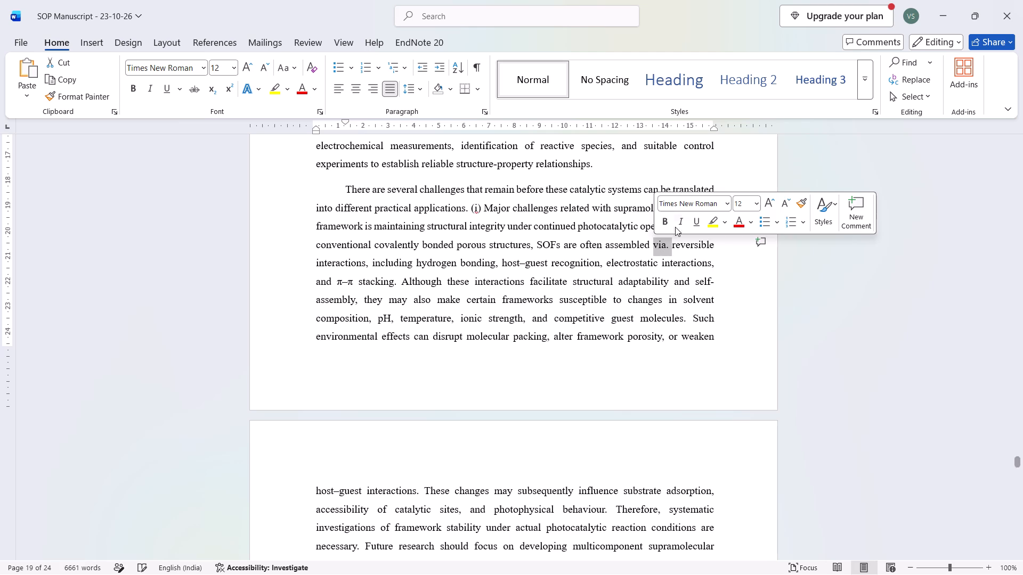
pyautogui.click(683, 220)
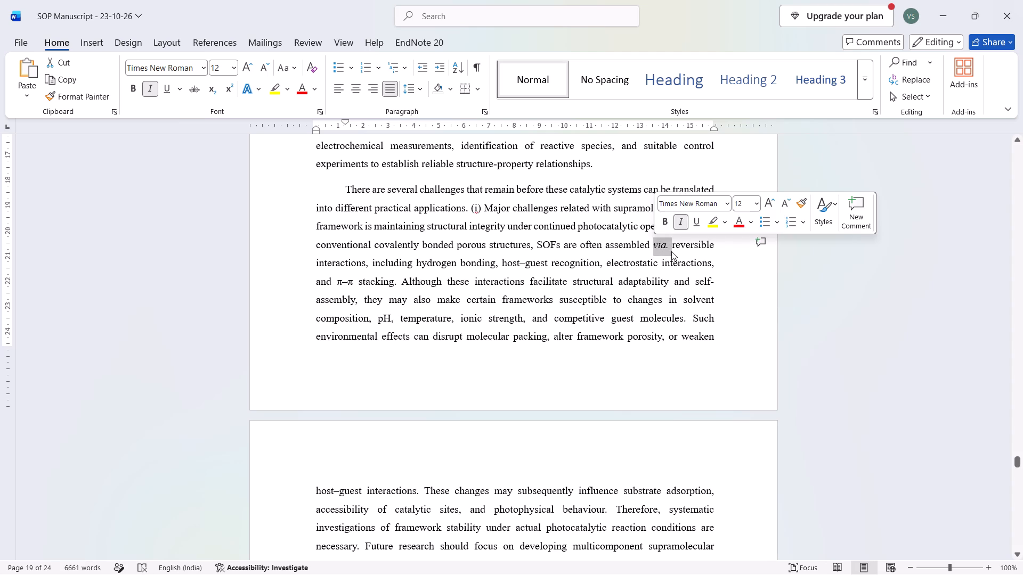
pyautogui.click(671, 251)
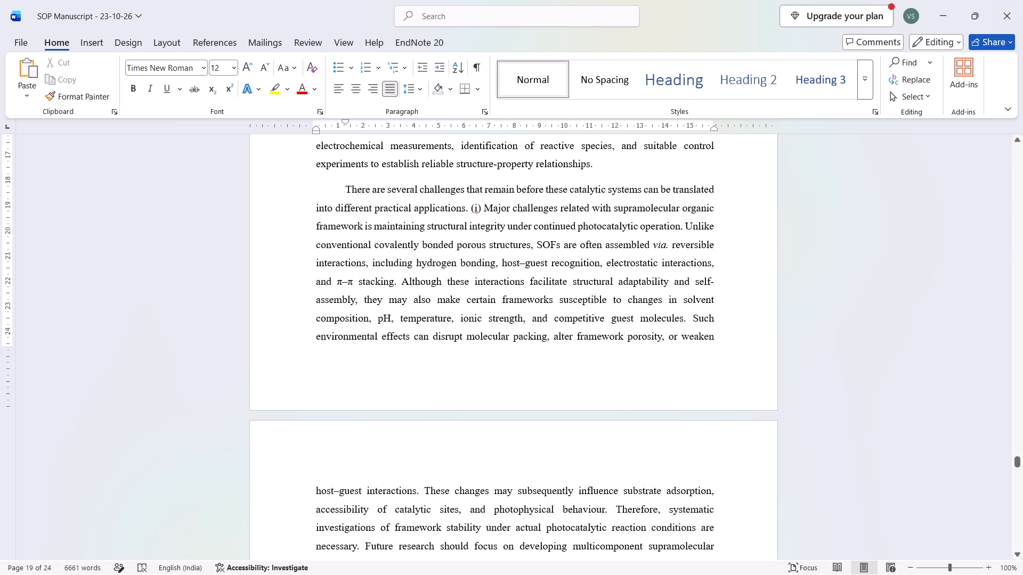
# Abbreviate "hydrogen bonding" to "H-bonding" in the list of reversible interactions.
pyautogui.click(458, 266)
pyautogui.press('BackSpace')
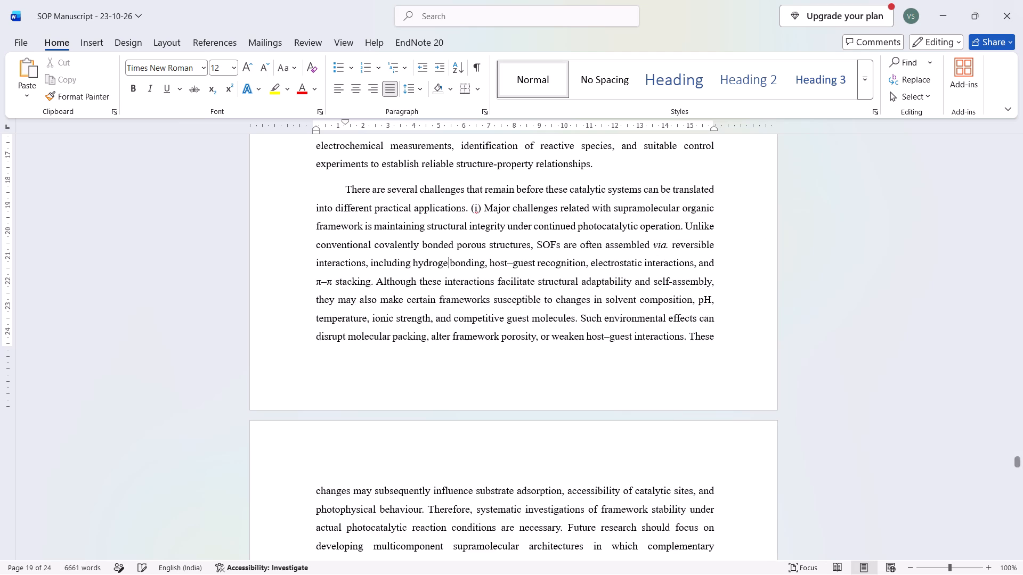
pyautogui.press('BackSpace')
pyautogui.press('BackSpace')
pyautogui.press('BackSpace')
pyautogui.press('BackSpace')
pyautogui.press('BackSpace')
pyautogui.press('BackSpace')
pyautogui.press('BackSpace')
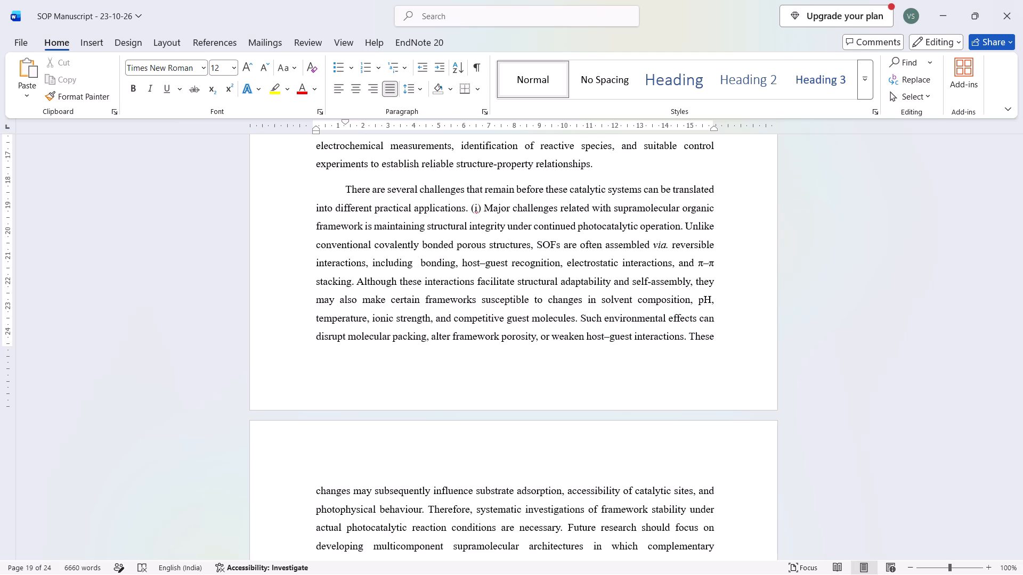
pyautogui.write('H-')
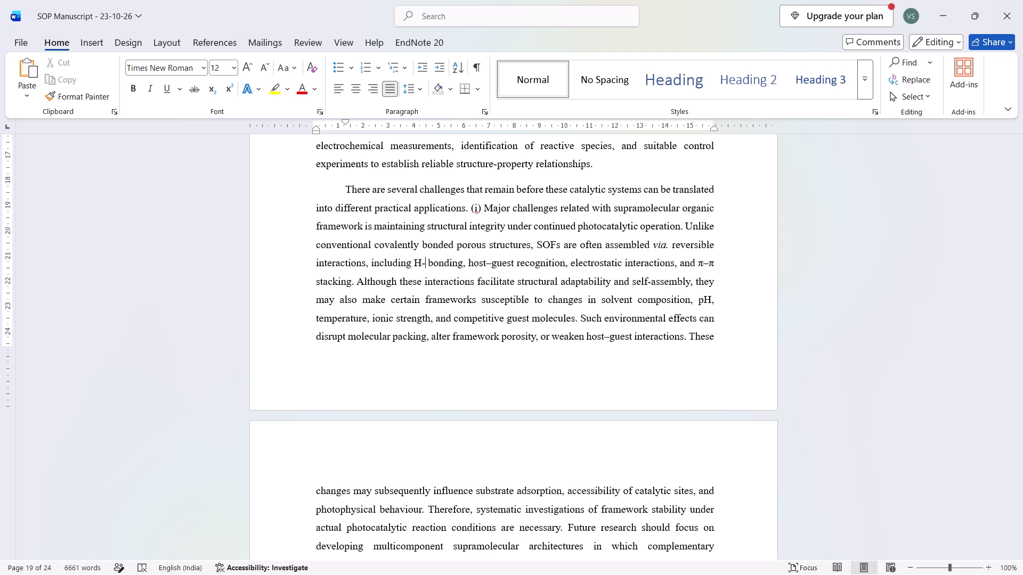
pyautogui.press('Right')
pyautogui.press('BackSpace')
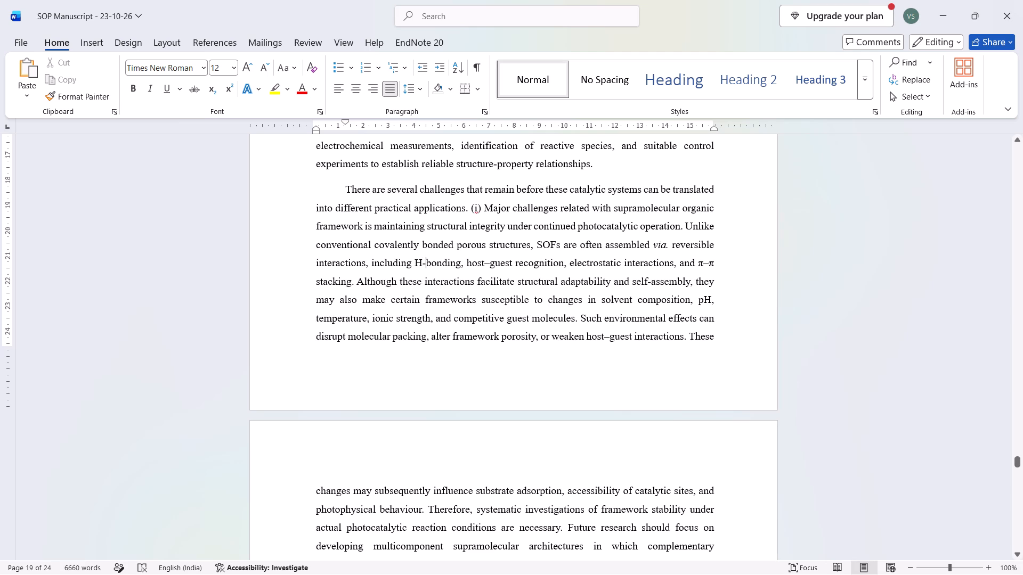
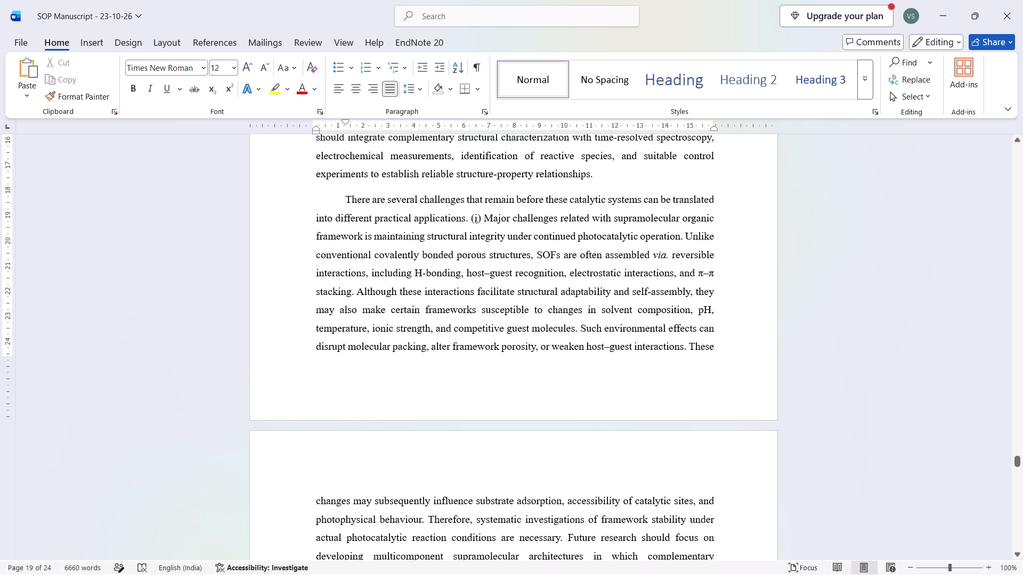
# Replace the en dashes in "π–π stacking" and "host–guest recognition" with plain hyphens in the list of reversible interactions.
pyautogui.click(709, 273)
pyautogui.press('BackSpace')
pyautogui.press('-')
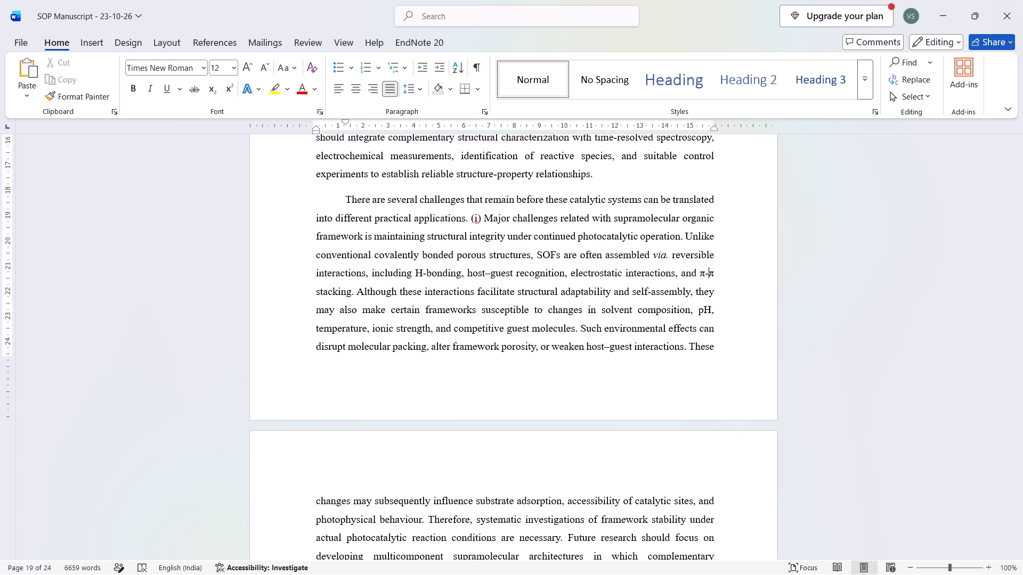
pyautogui.click(491, 273)
pyautogui.press('BackSpace')
pyautogui.press('-')
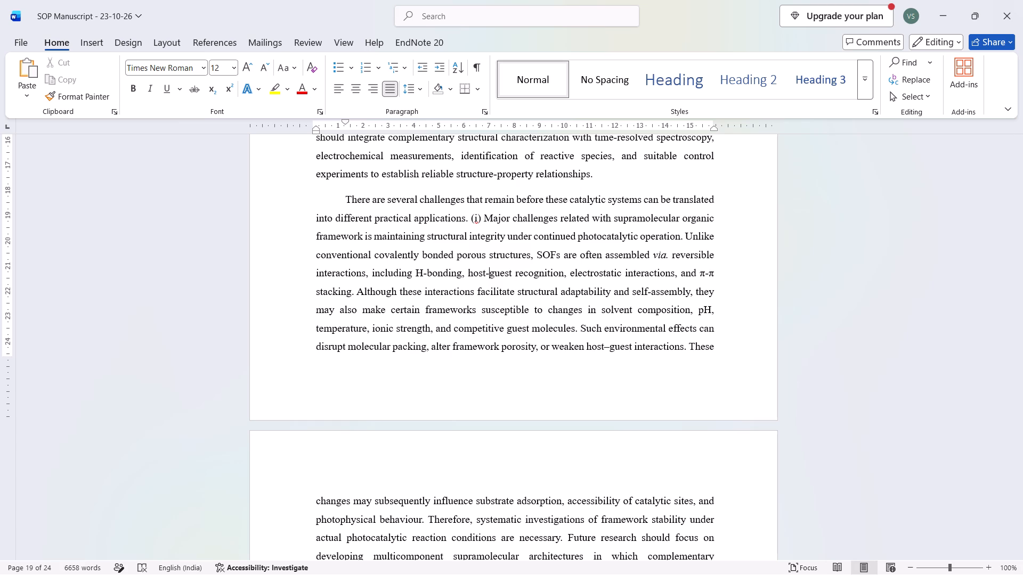
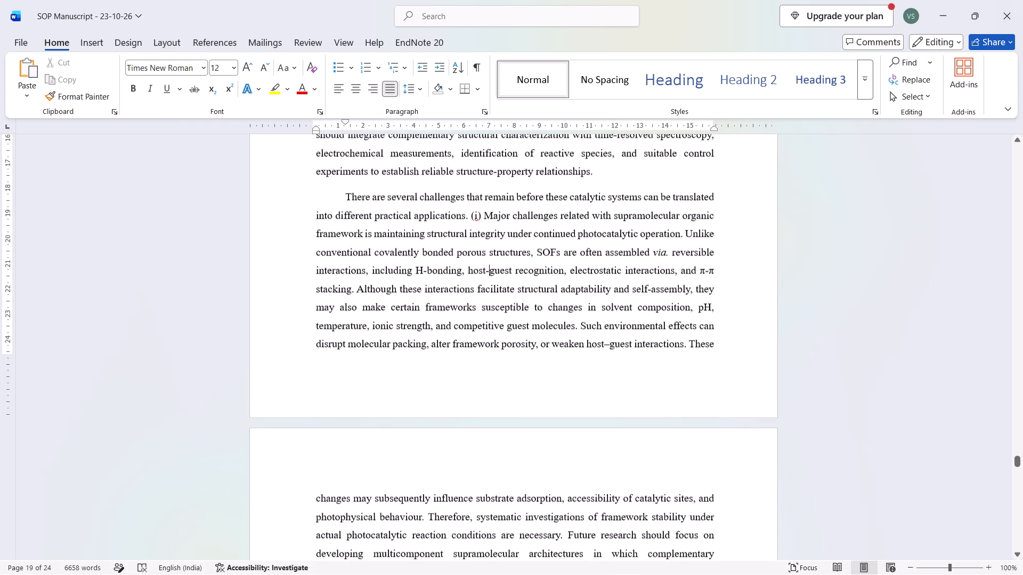
# Proofread challenge (i) on SOF structural integrity under photocatalytic operation, checking the wording from the paragraph's opening to its continuation on the following page.
pyautogui.scroll(-2, 760, 248)
pyautogui.scroll(1, 760, 248)
pyautogui.scroll(-1, 760, 248)
pyautogui.scroll(1, 760, 248)
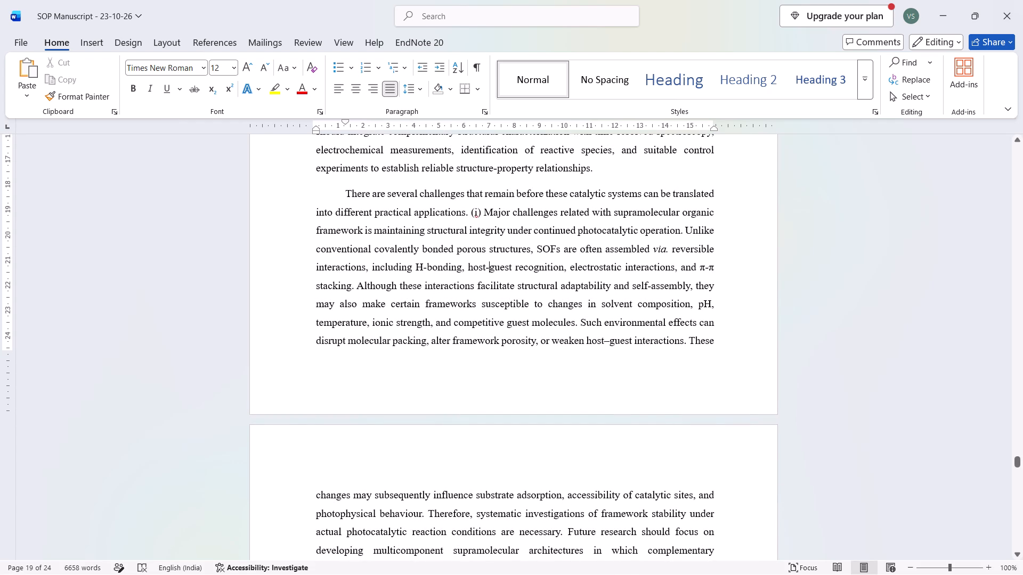
pyautogui.click(760, 248)
pyautogui.scroll(-2, 749, 209)
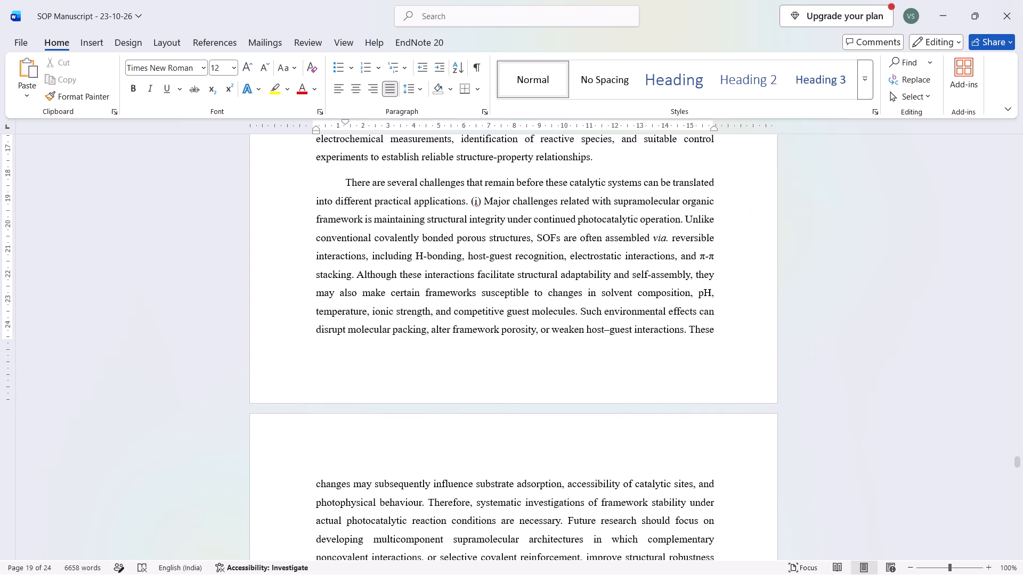
pyautogui.scroll(-1, 749, 209)
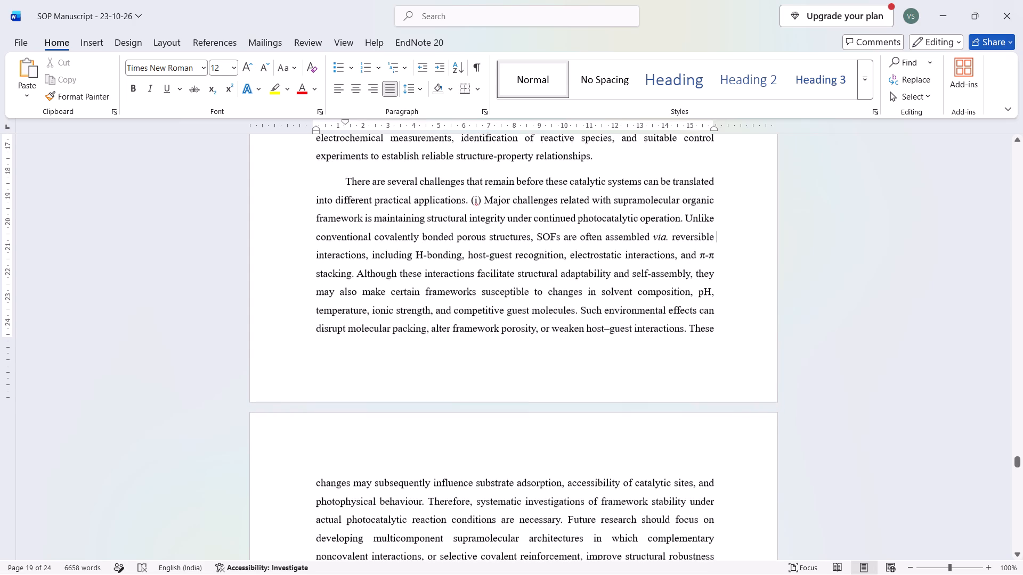
pyautogui.scroll(-1, 749, 209)
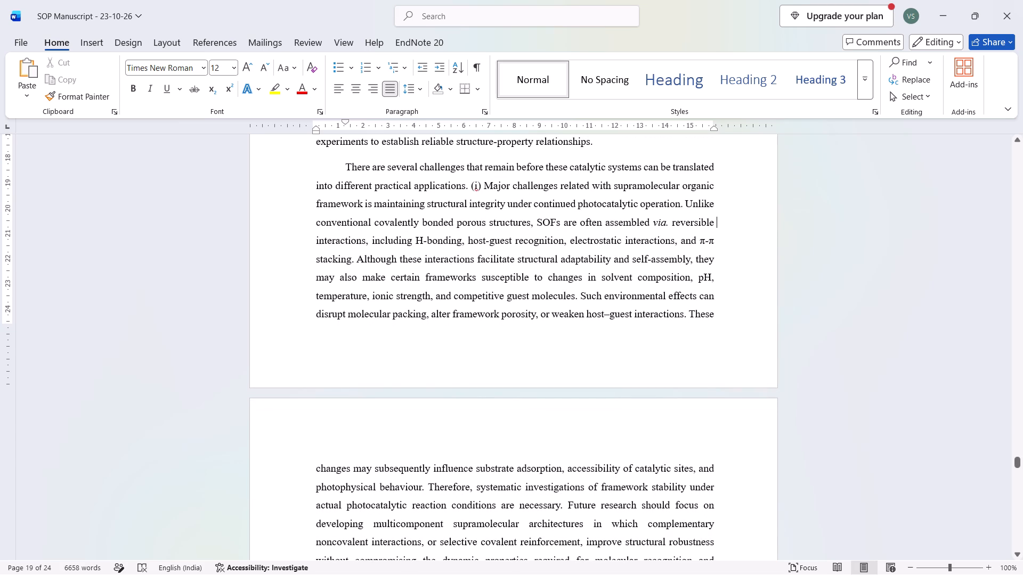
pyautogui.scroll(-1, 749, 209)
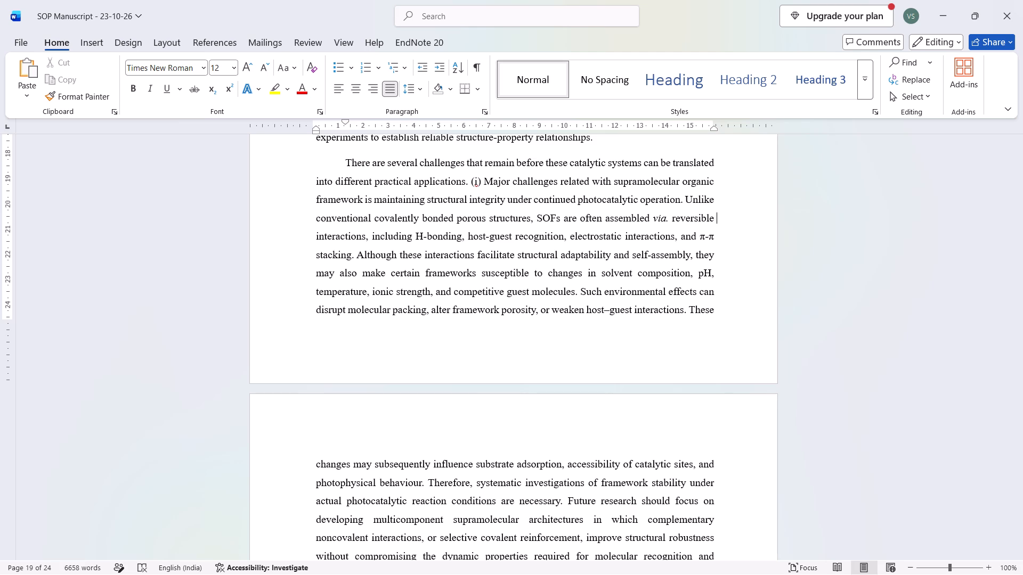
pyautogui.click(646, 215)
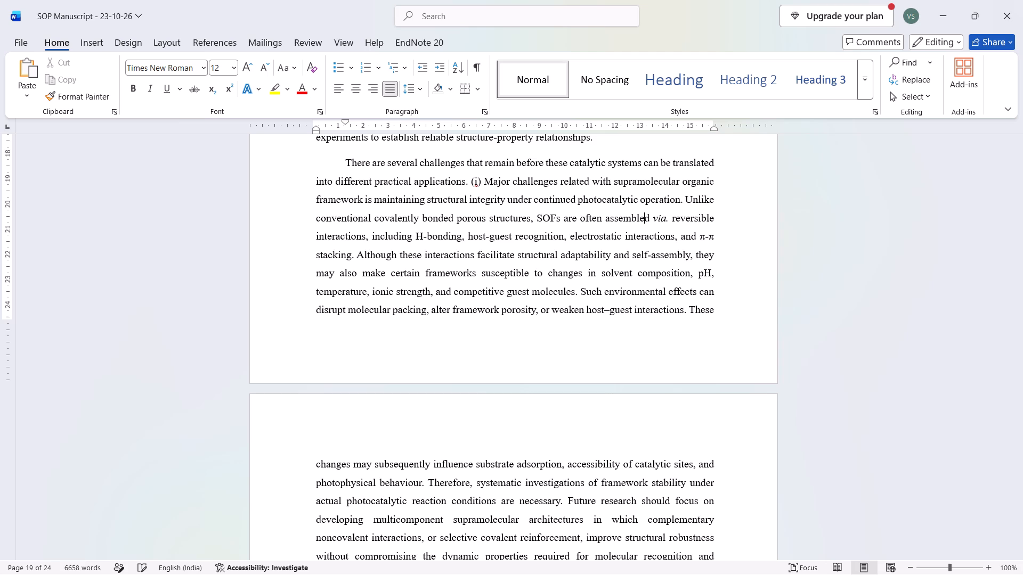
pyautogui.doubleClick(646, 215)
pyautogui.click(646, 215)
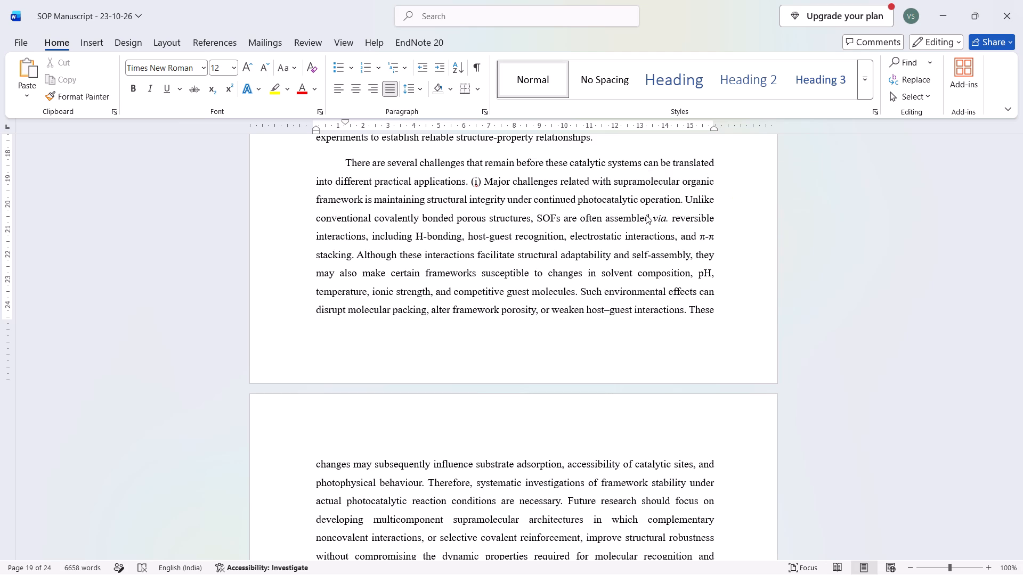
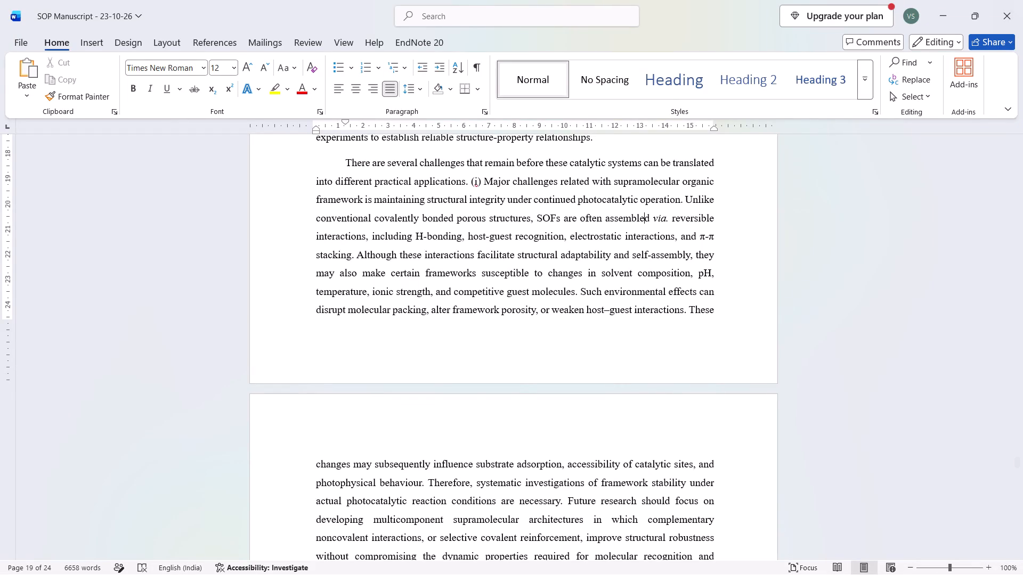
# Reread the opening of the remaining-challenges paragraph, checking challenge (i) on reversible SOF interactions and environmental effects against the sentences preceding it.
pyautogui.scroll(1, 715, 215)
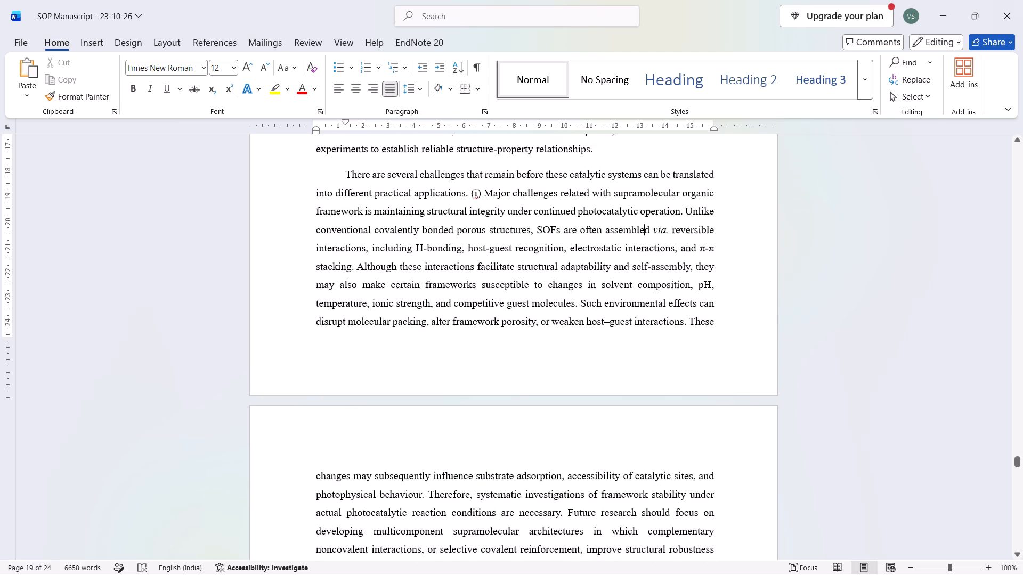
pyautogui.scroll(2, 715, 215)
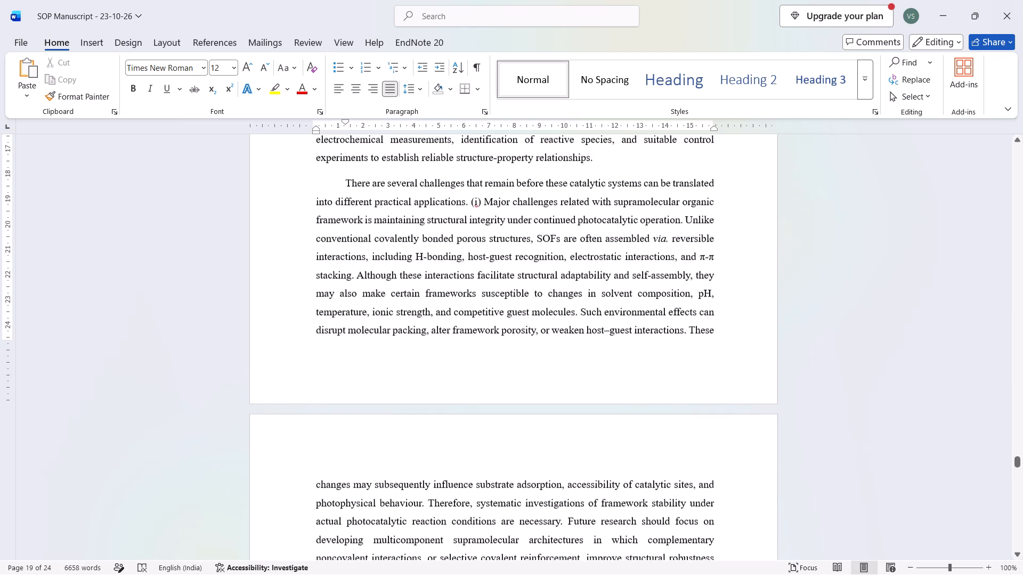
pyautogui.scroll(3, 715, 215)
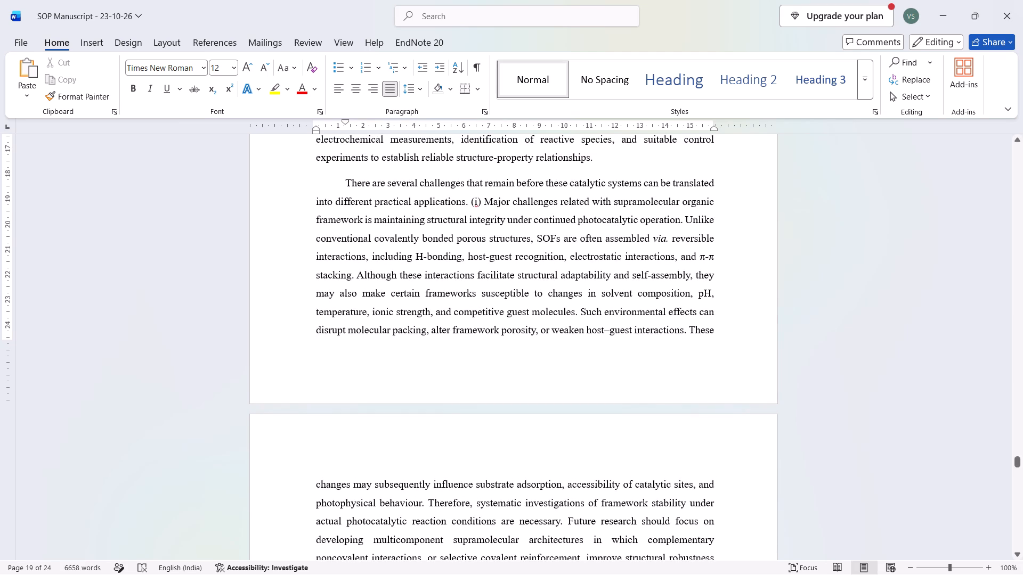
pyautogui.scroll(2, 715, 215)
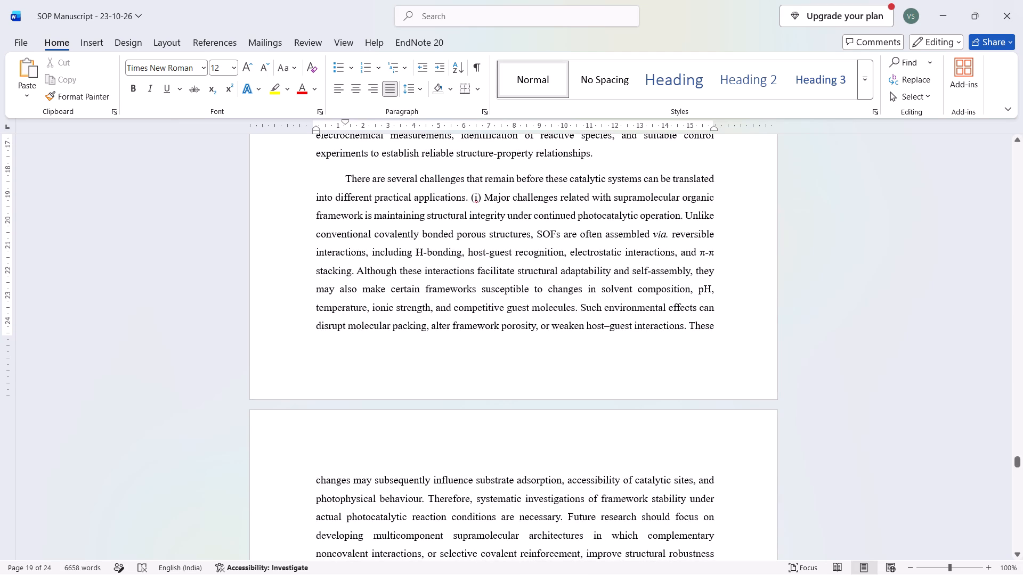
pyautogui.scroll(2, 715, 215)
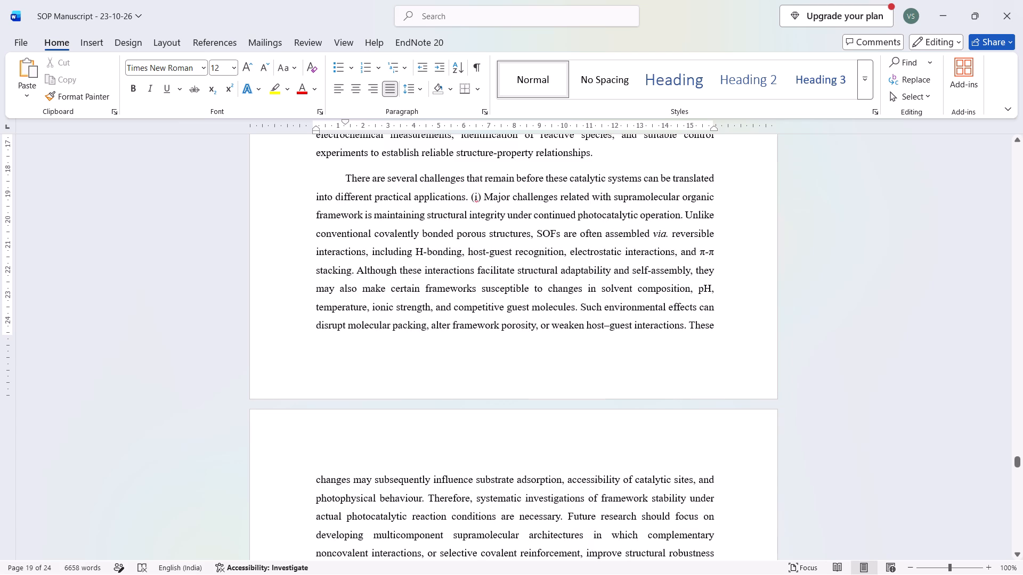
pyautogui.scroll(15, 715, 215)
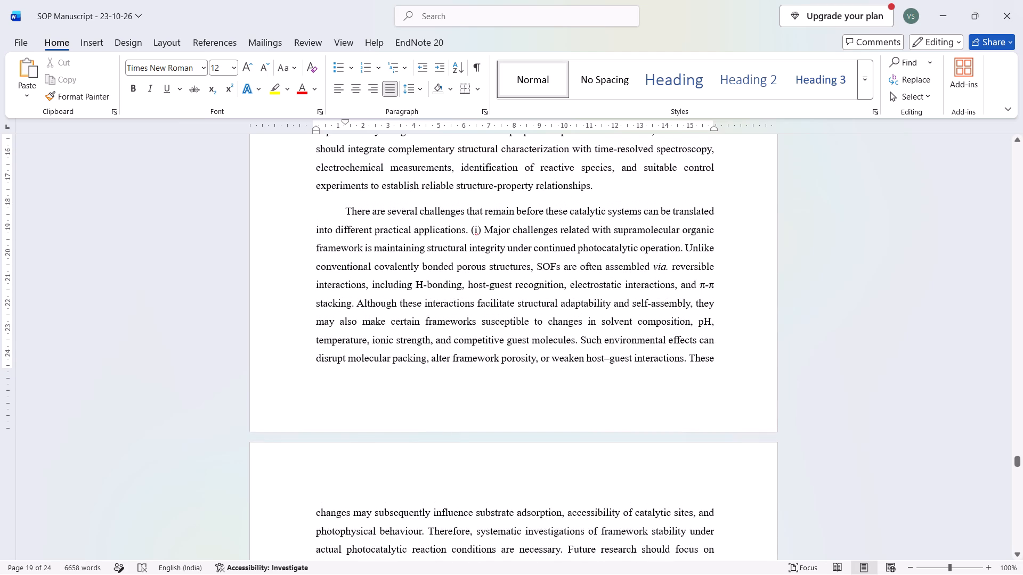
pyautogui.scroll(1, 715, 215)
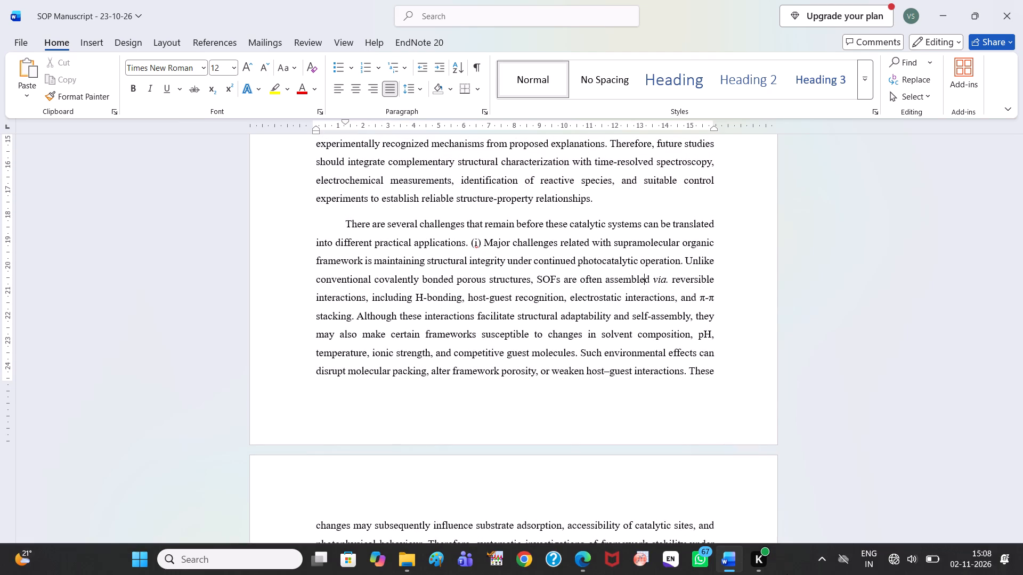
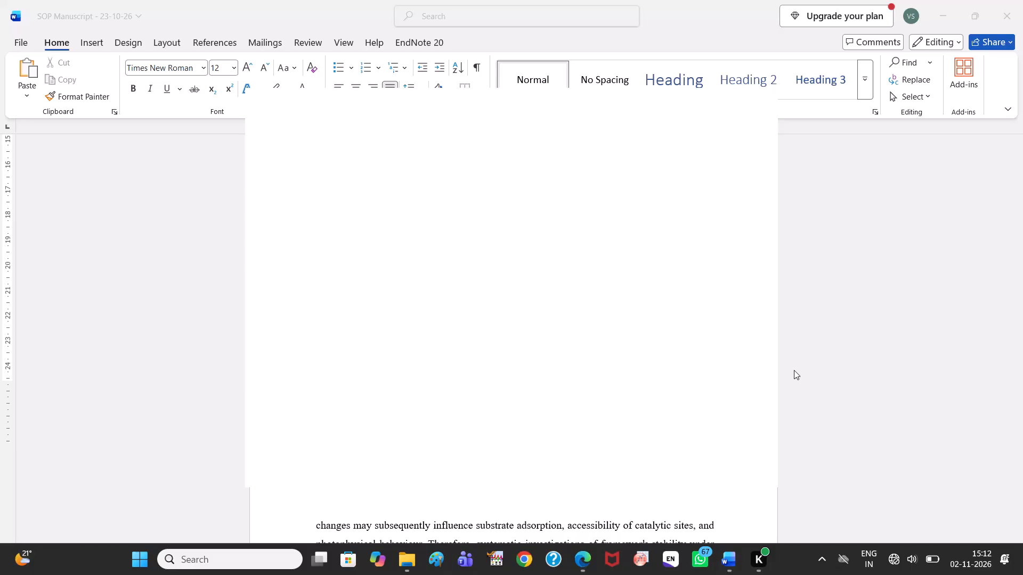
# Replace "interactions" after "electrostatic" in challenge (i) with the synonym "communications".
pyautogui.scroll(-1, 835, 344)
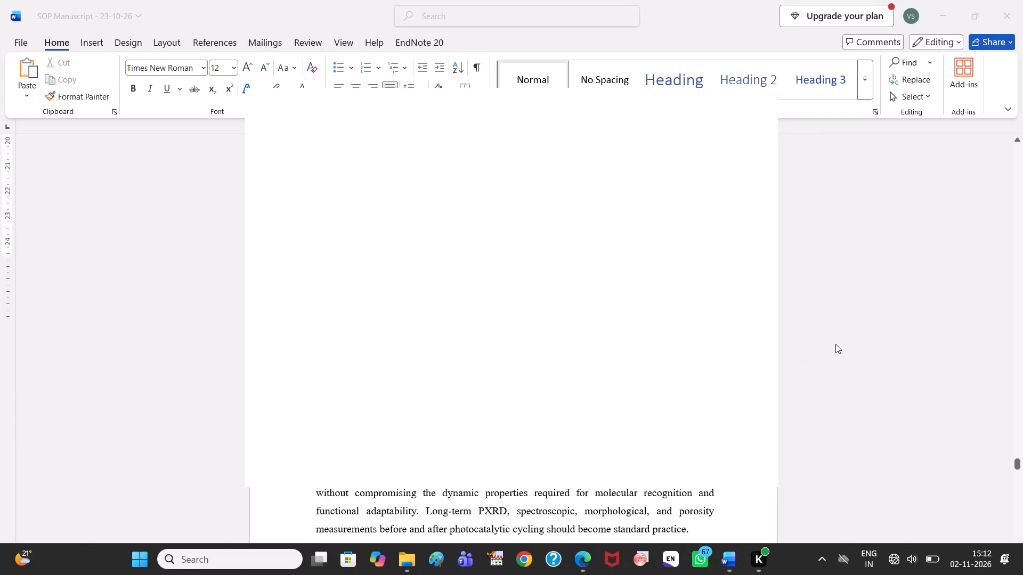
pyautogui.scroll(-3, 835, 344)
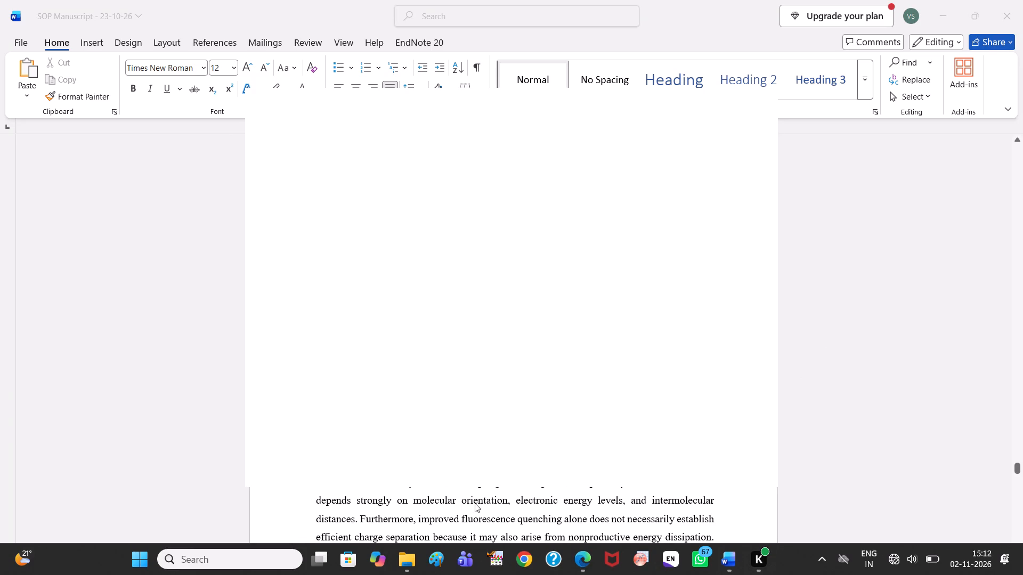
pyautogui.click(475, 503)
pyautogui.scroll(1, 639, 329)
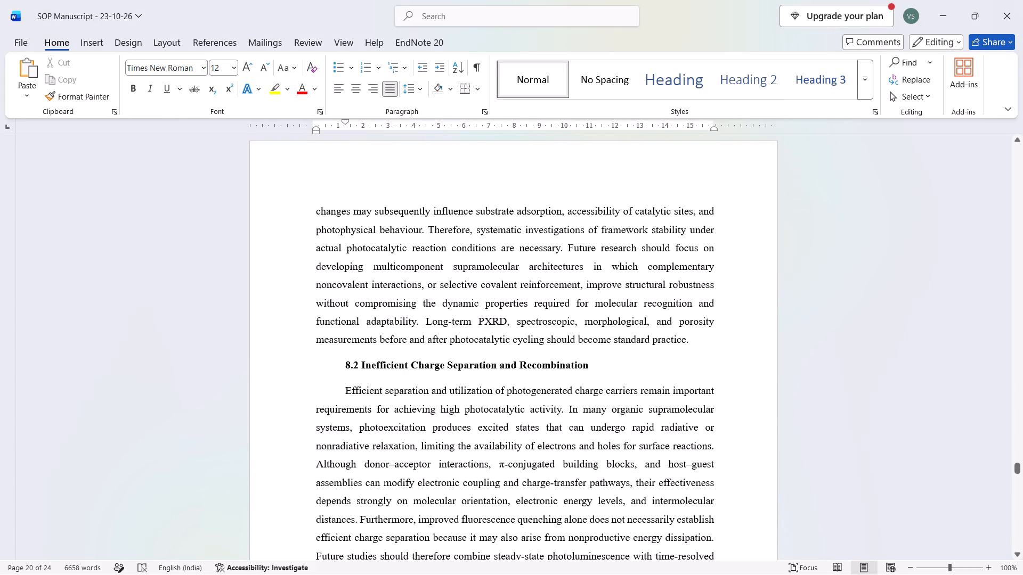
pyautogui.scroll(3, 639, 329)
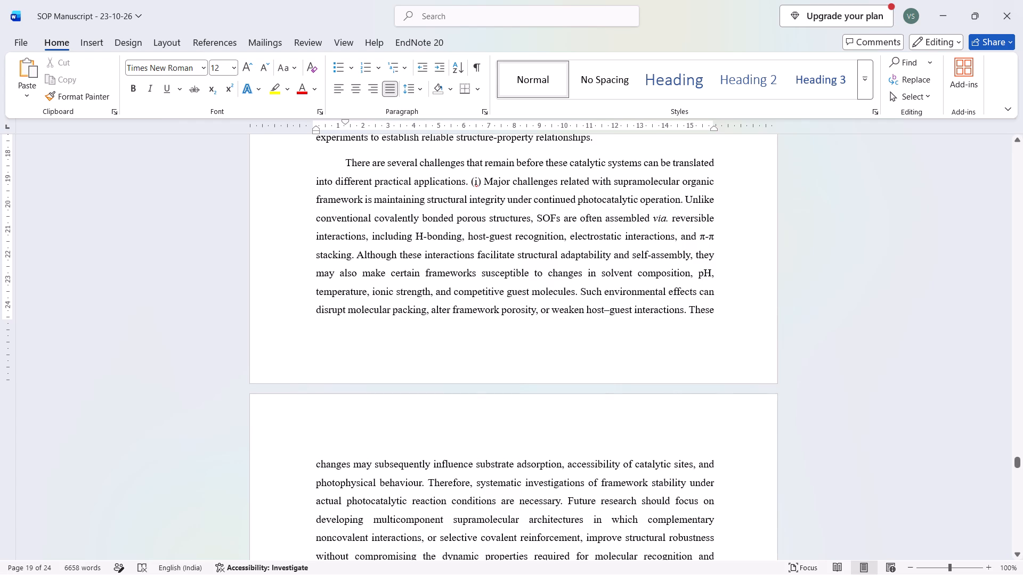
pyautogui.moveTo(675, 236); pyautogui.dragTo(654, 236)
pyautogui.moveTo(654, 236); pyautogui.dragTo(625, 240)
pyautogui.rightClick(635, 236)
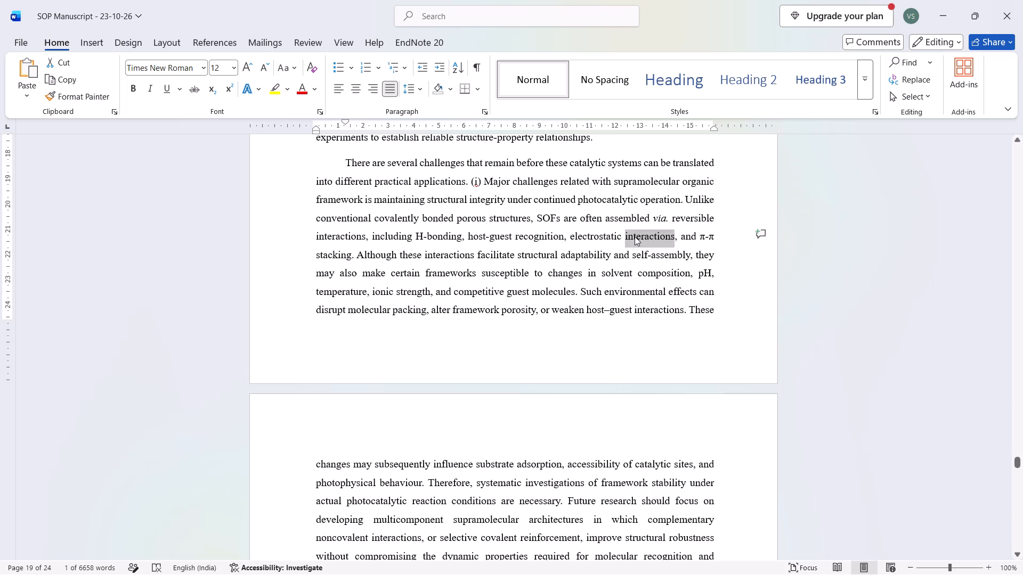
pyautogui.click(673, 414)
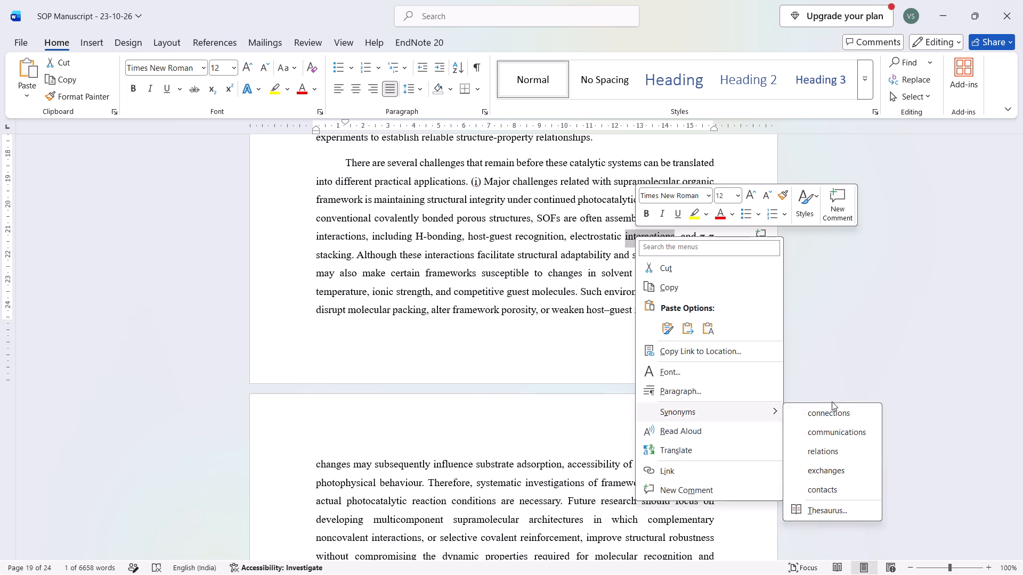
pyautogui.click(843, 332)
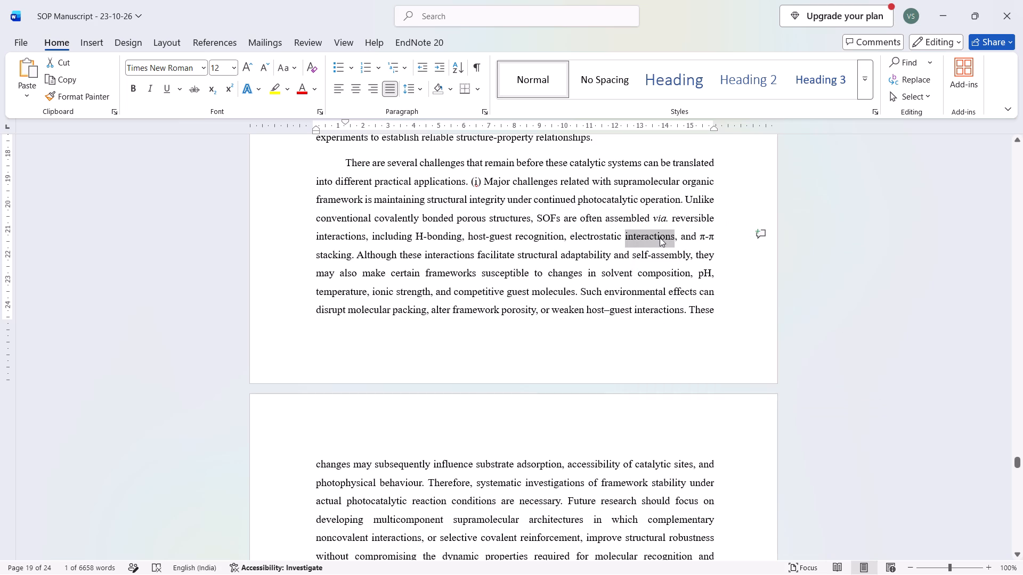
pyautogui.rightClick(660, 237)
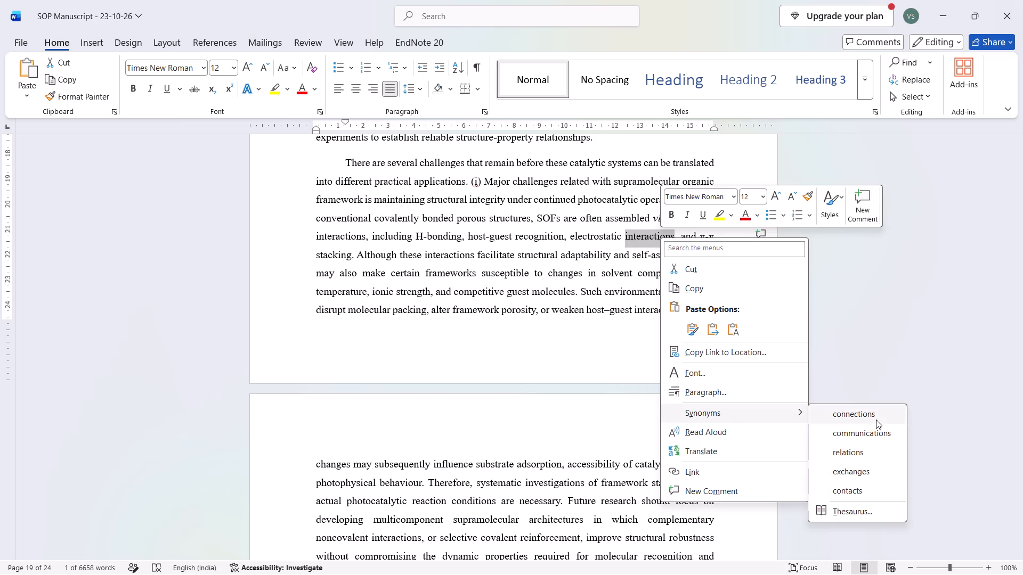
pyautogui.click(886, 424)
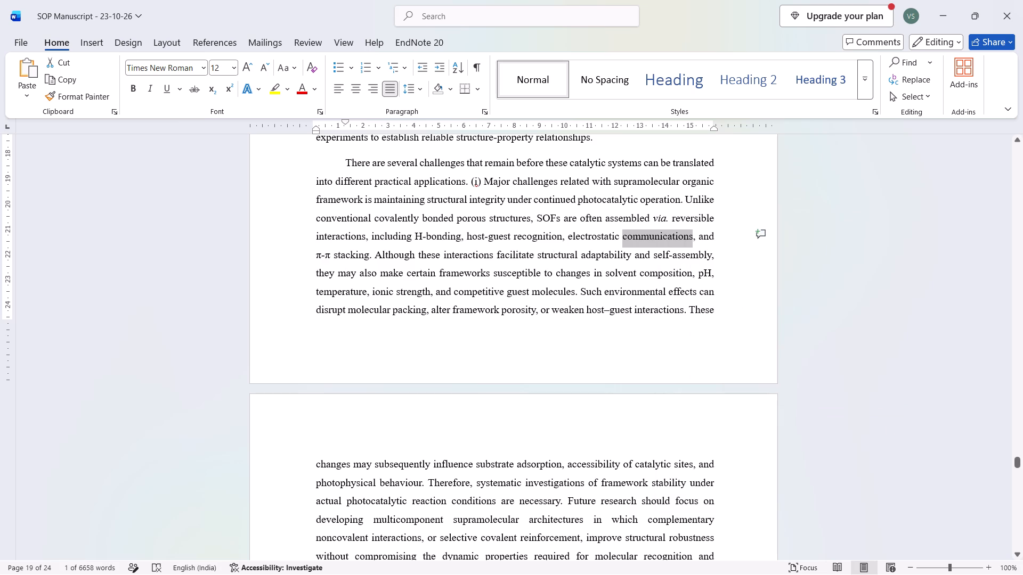
# Replace "Although" with the synonym "Though" at the start of the sentence on structural adaptability and self-assembly.
pyautogui.moveTo(415, 254); pyautogui.dragTo(377, 253)
pyautogui.rightClick(393, 256)
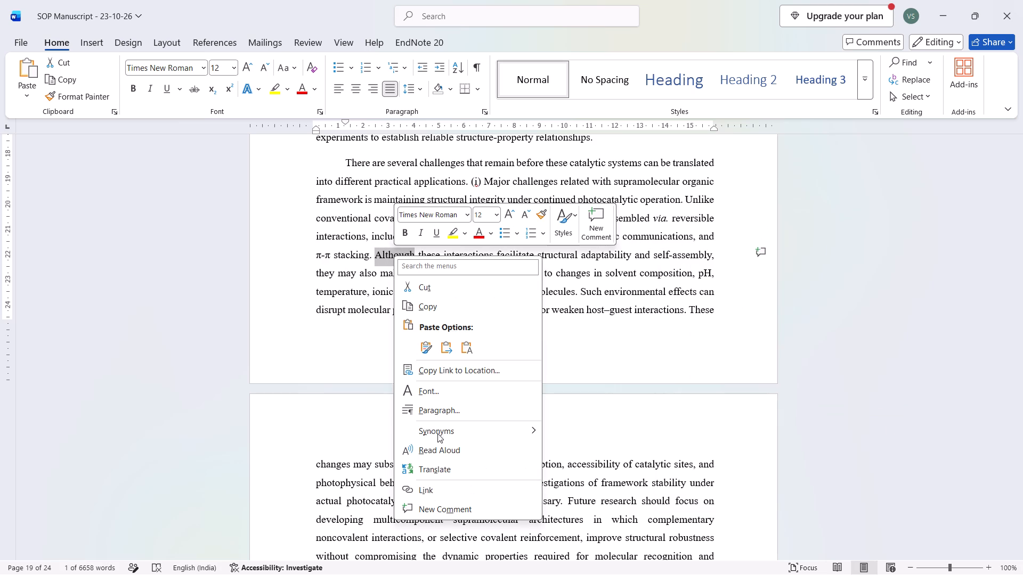
pyautogui.click(571, 435)
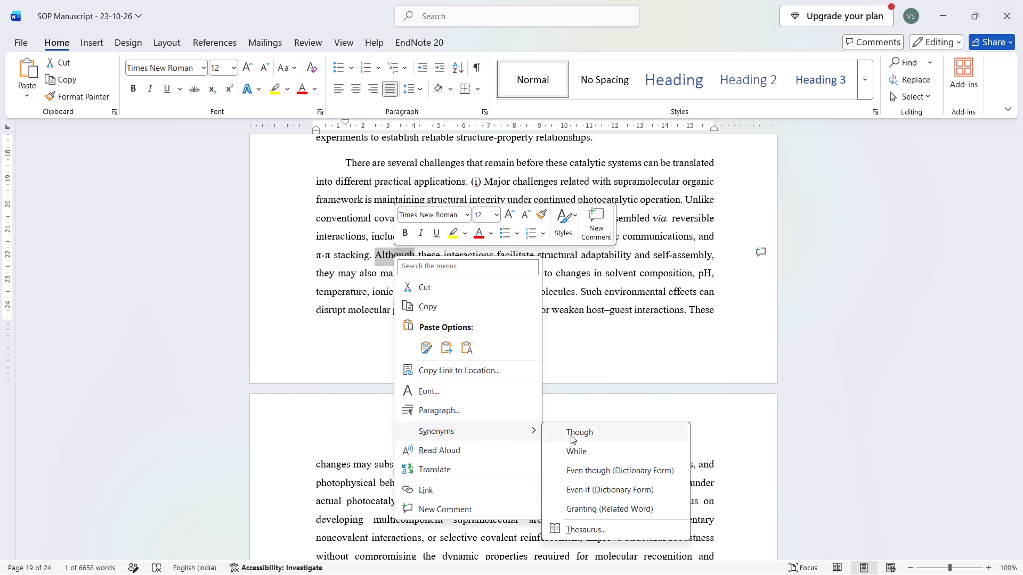
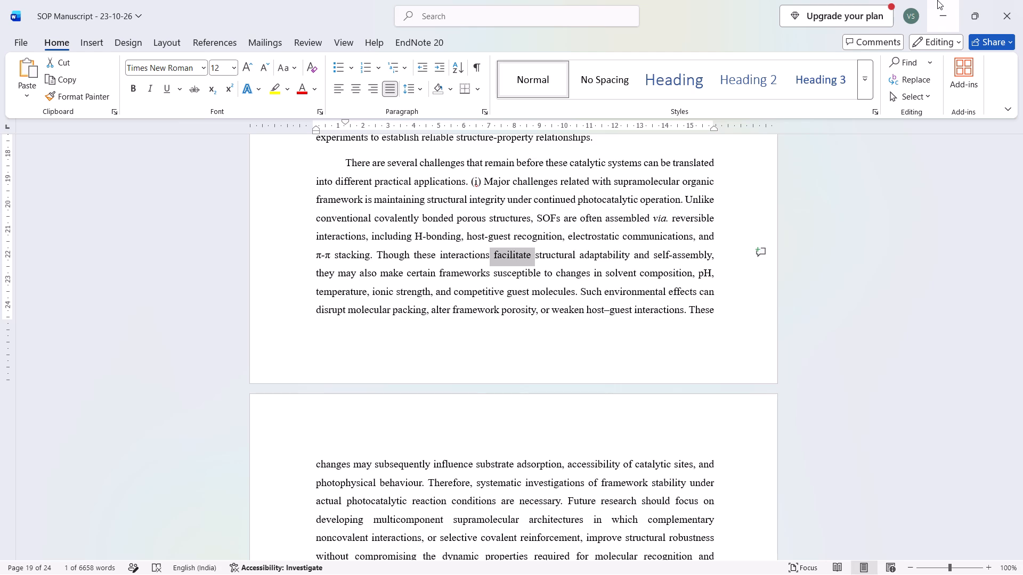
# Read through challenge (i) on maintaining the structural integrity of supramolecular organic frameworks, including its continuation across the page break.
pyautogui.scroll(1, 726, 246)
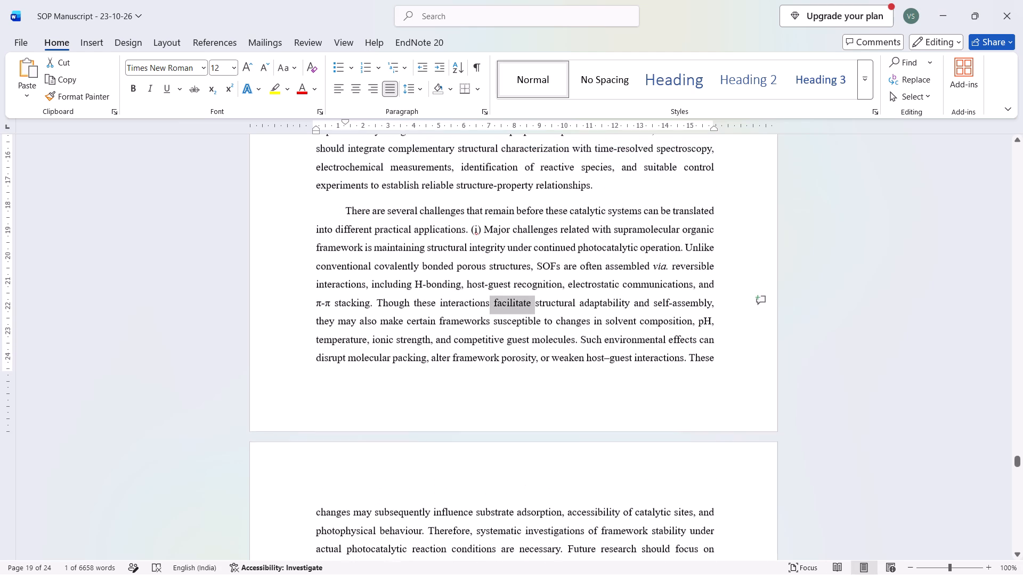
pyautogui.scroll(1, 726, 246)
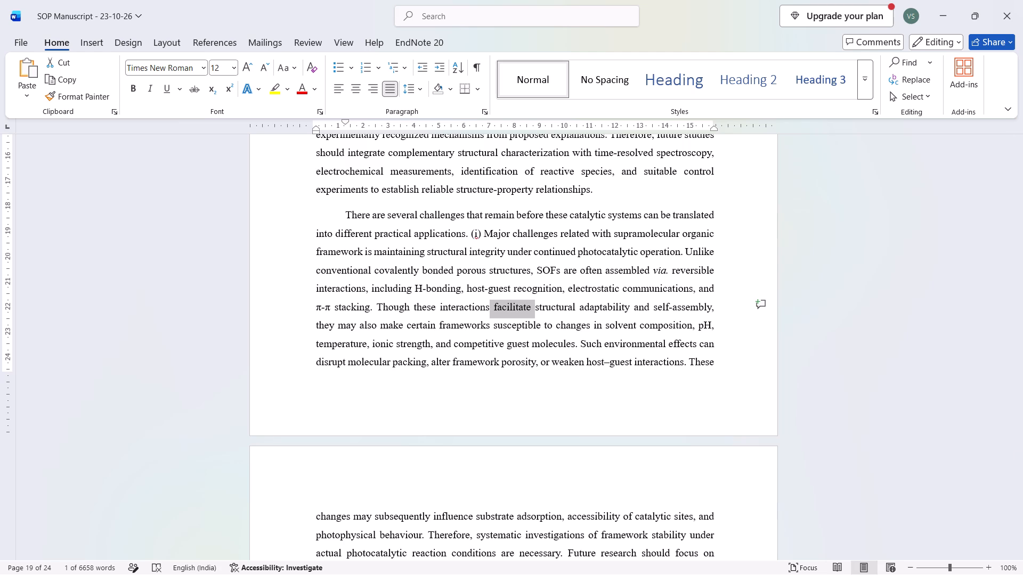
pyautogui.scroll(1, 726, 246)
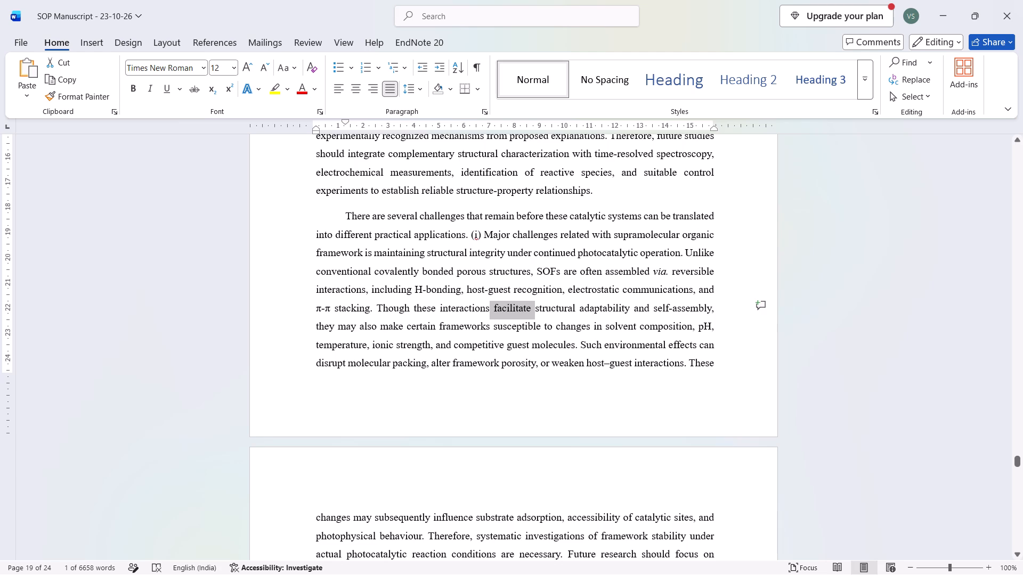
pyautogui.scroll(-1, 726, 246)
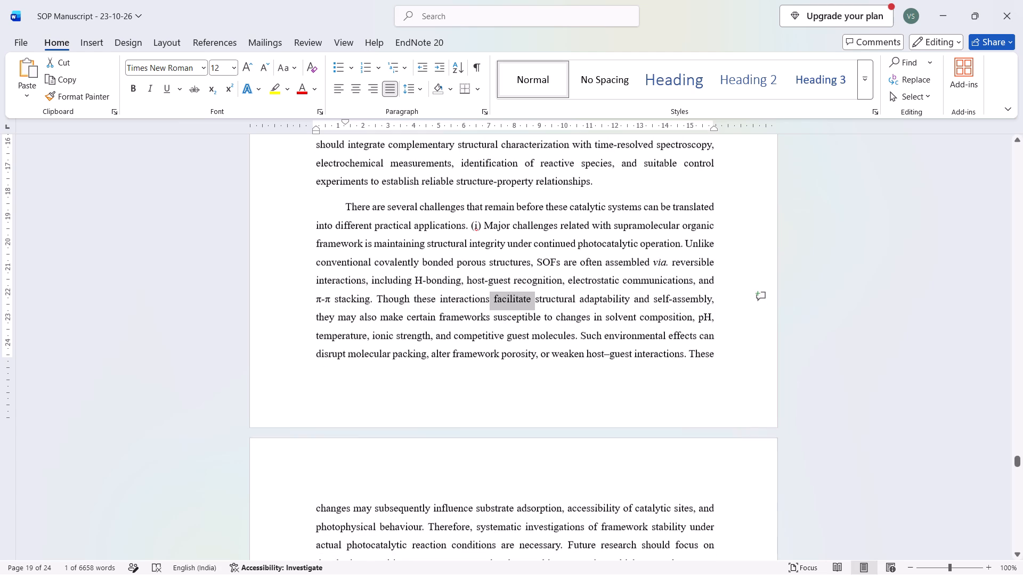
pyautogui.scroll(-1, 726, 246)
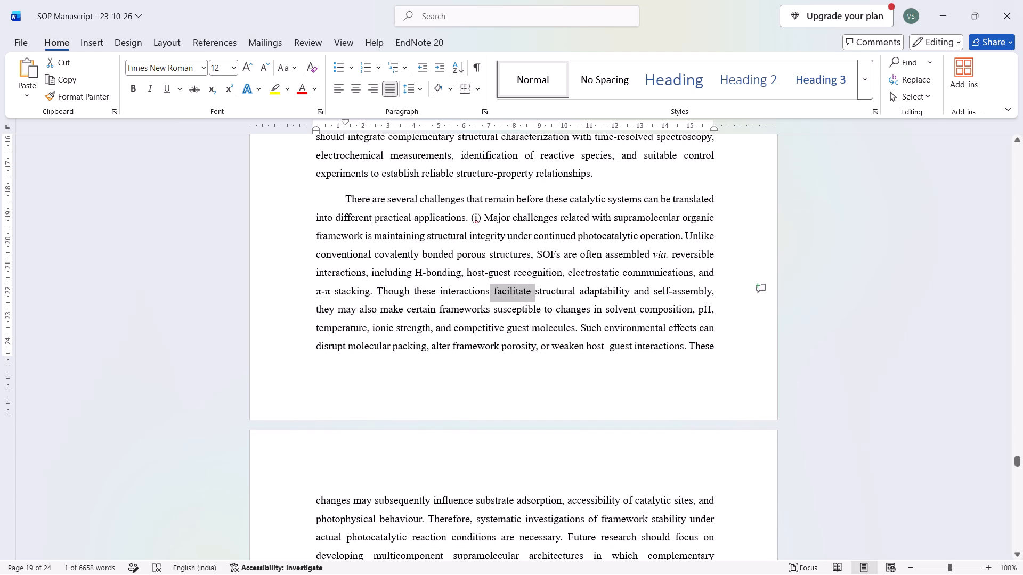
pyautogui.scroll(-1, 726, 246)
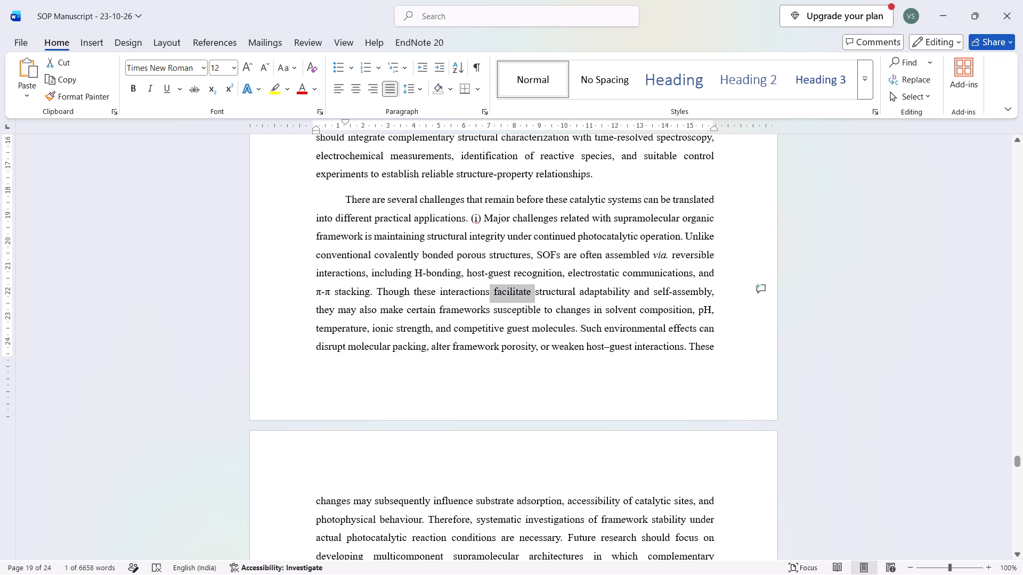
pyautogui.scroll(-1, 576, 274)
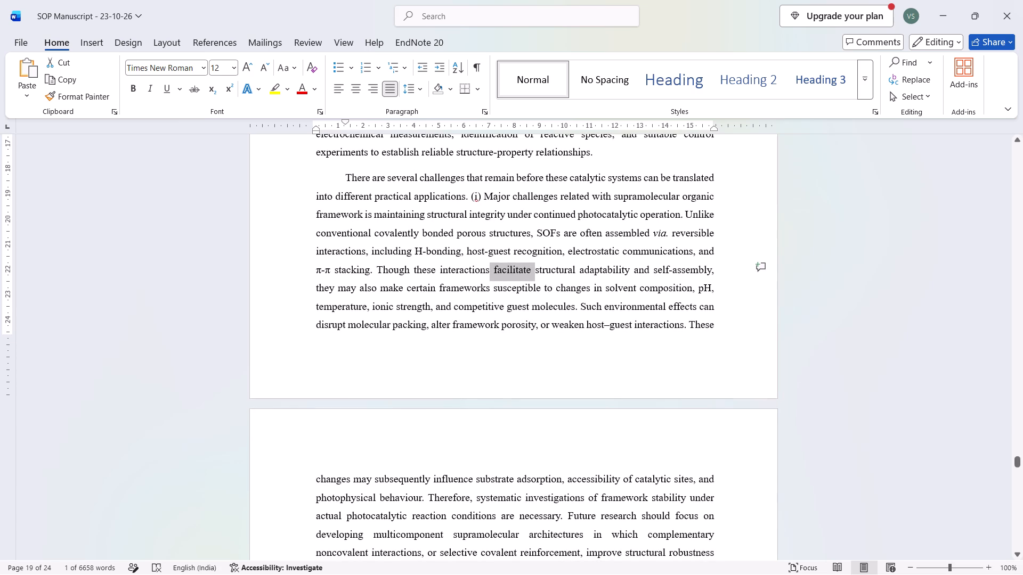
pyautogui.scroll(-4, 576, 274)
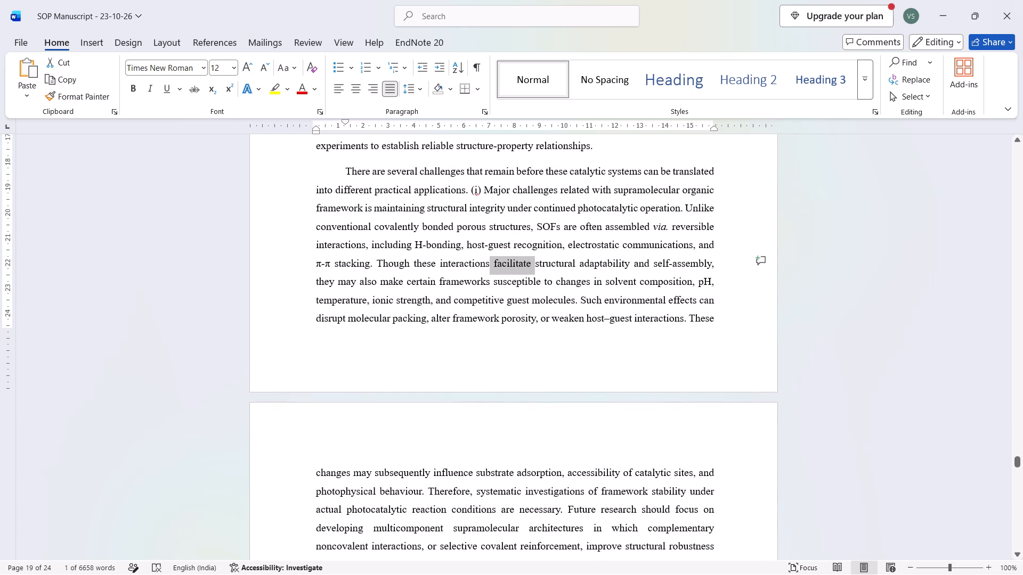
pyautogui.scroll(-1, 576, 274)
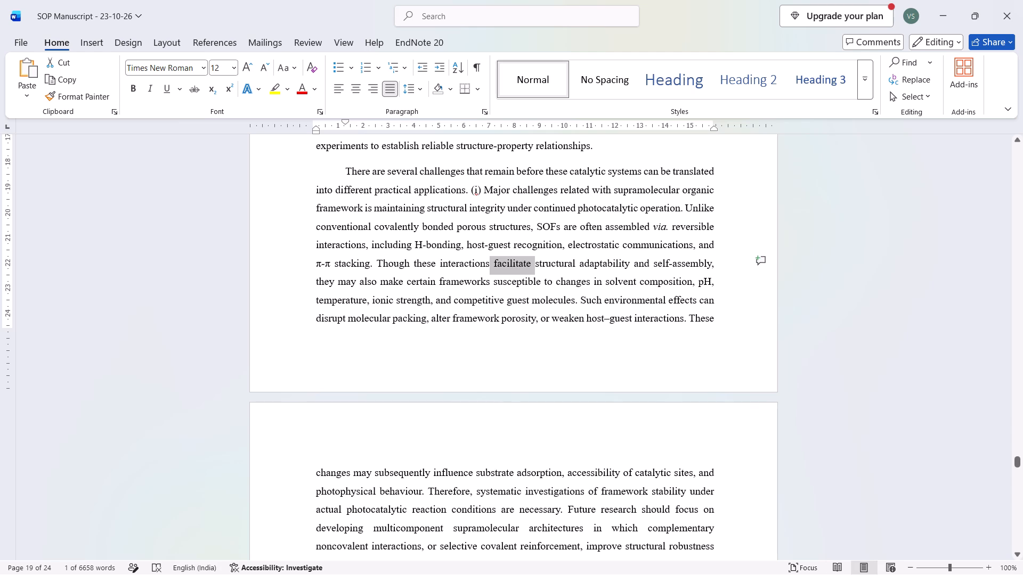
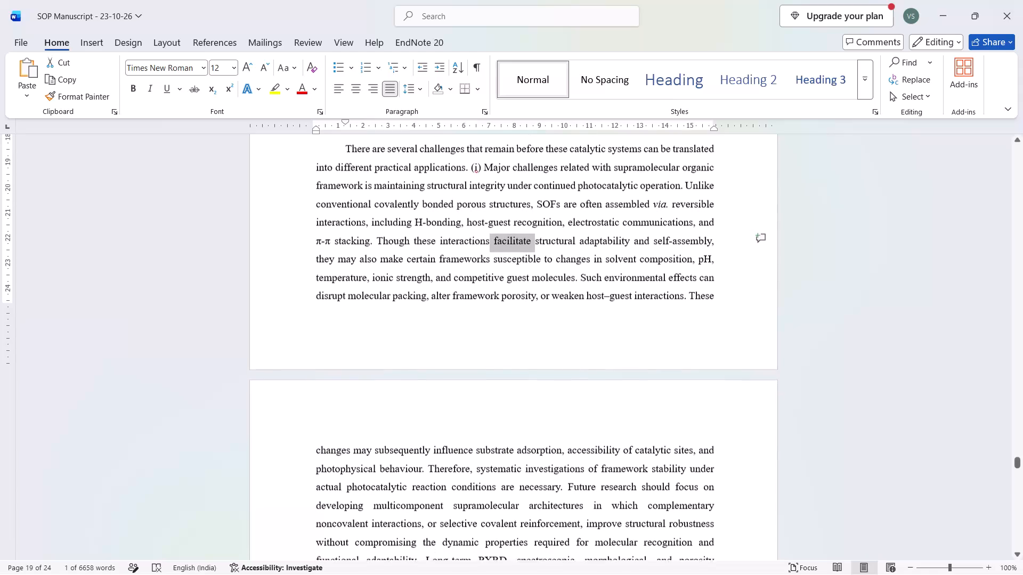
# In challenge (i), replace "facilitate" with the synonym "enable" and insert "the" before "structural adaptability".
pyautogui.scroll(-1, 718, 252)
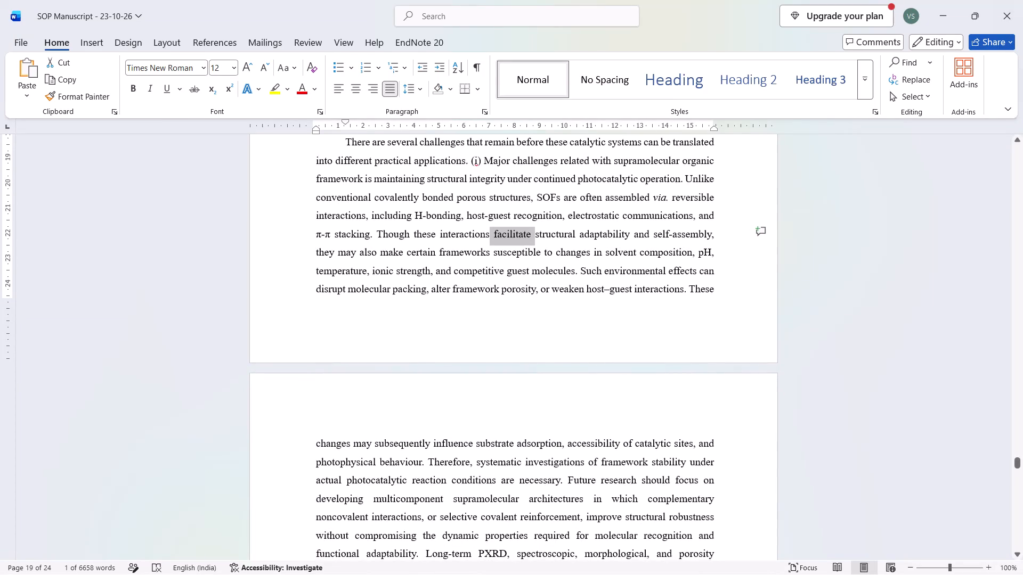
pyautogui.scroll(-1, 718, 252)
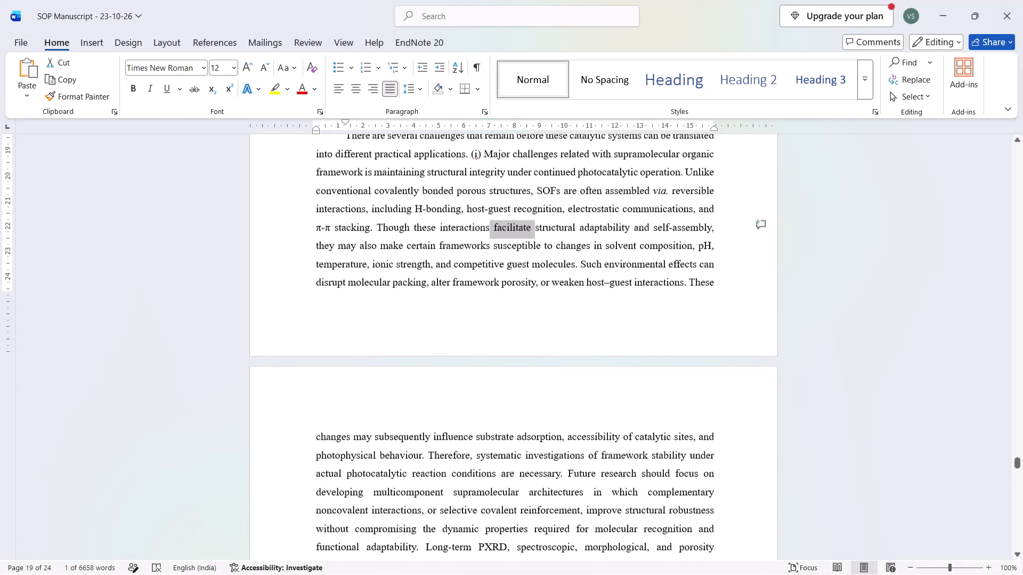
pyautogui.scroll(-1, 718, 252)
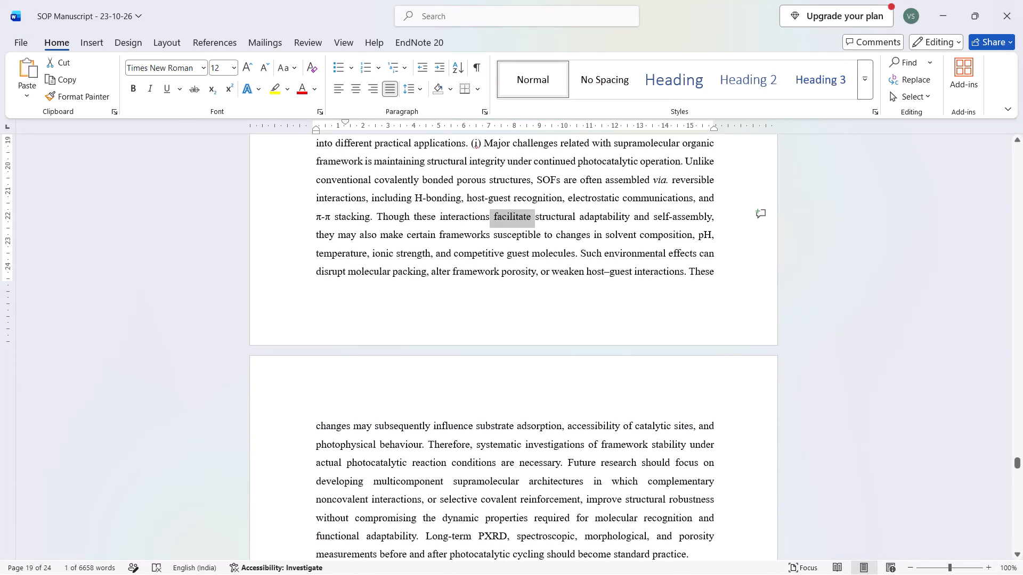
pyautogui.scroll(-1, 718, 252)
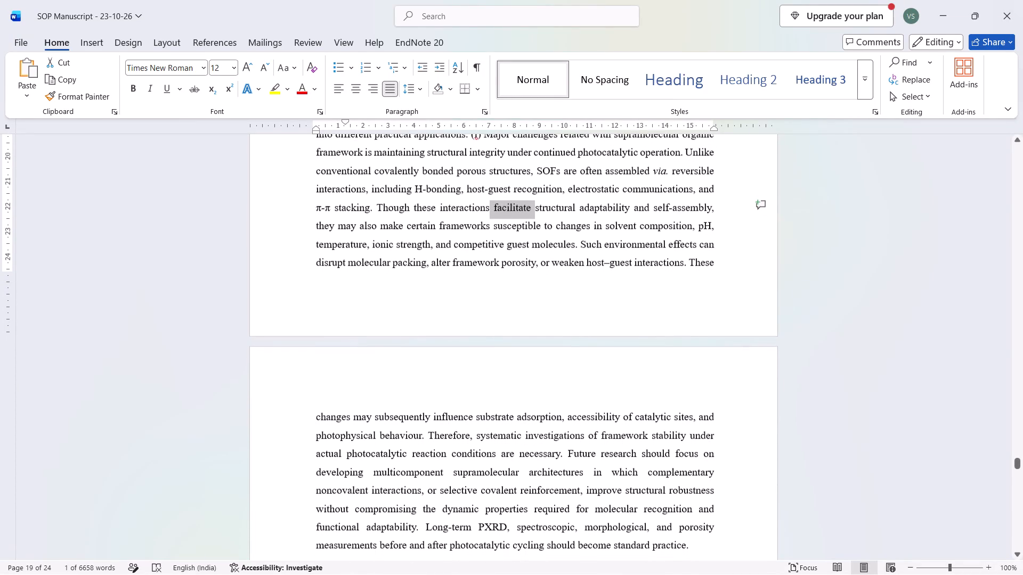
pyautogui.scroll(-1, 718, 252)
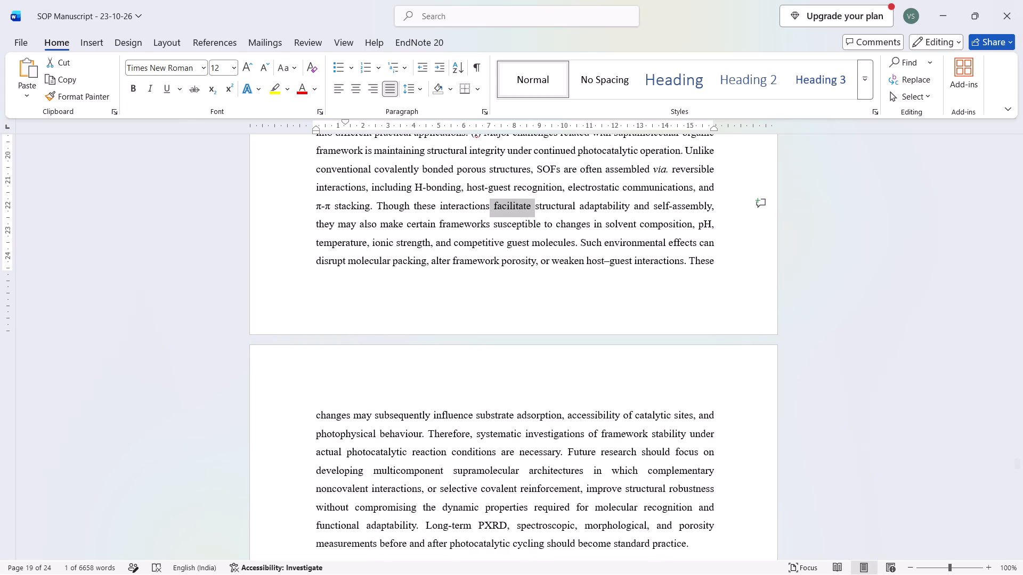
pyautogui.scroll(-2, 718, 252)
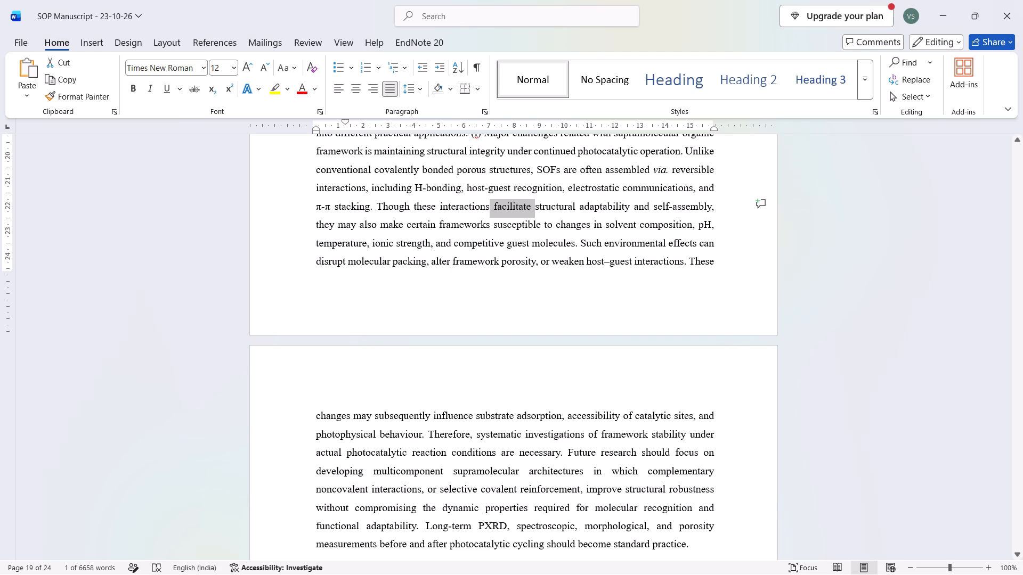
pyautogui.rightClick(516, 203)
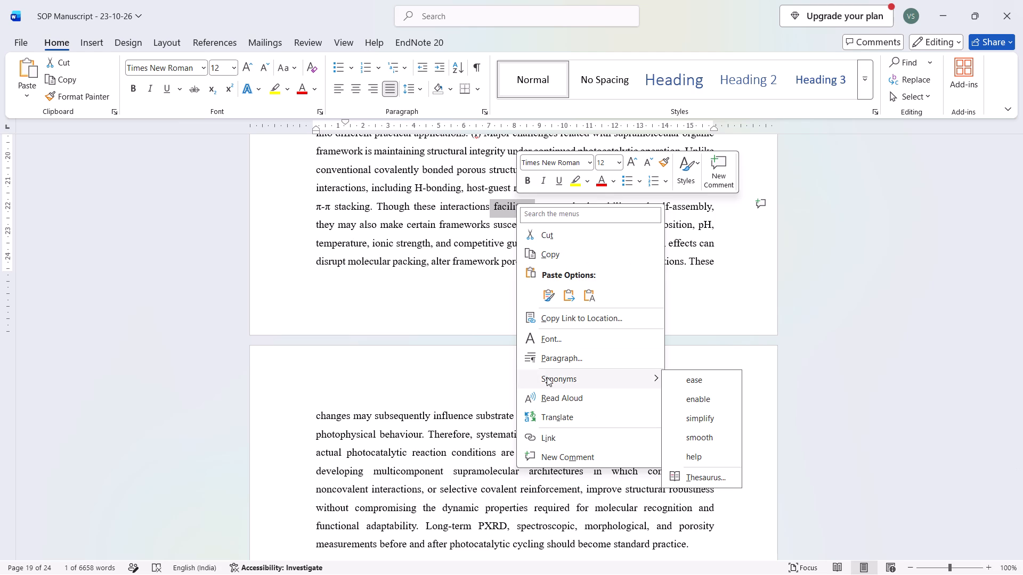
pyautogui.click(725, 397)
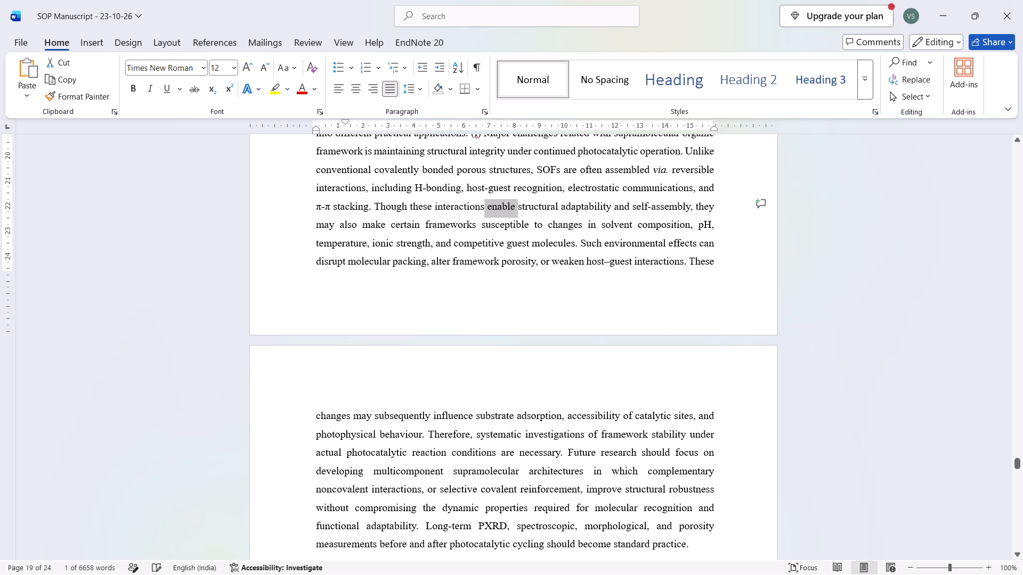
pyautogui.click(519, 204)
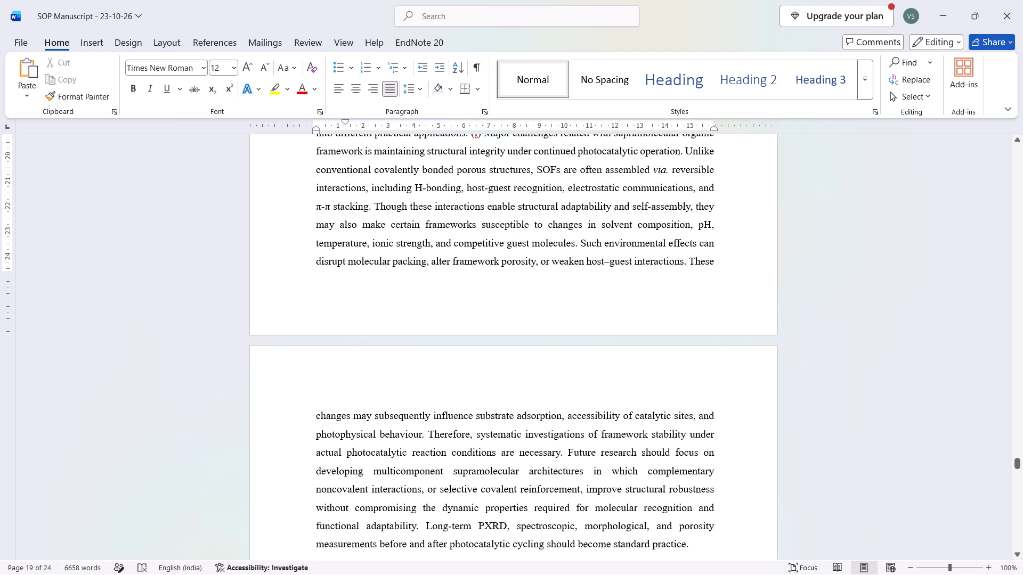
pyautogui.write('the')
pyautogui.press('space')
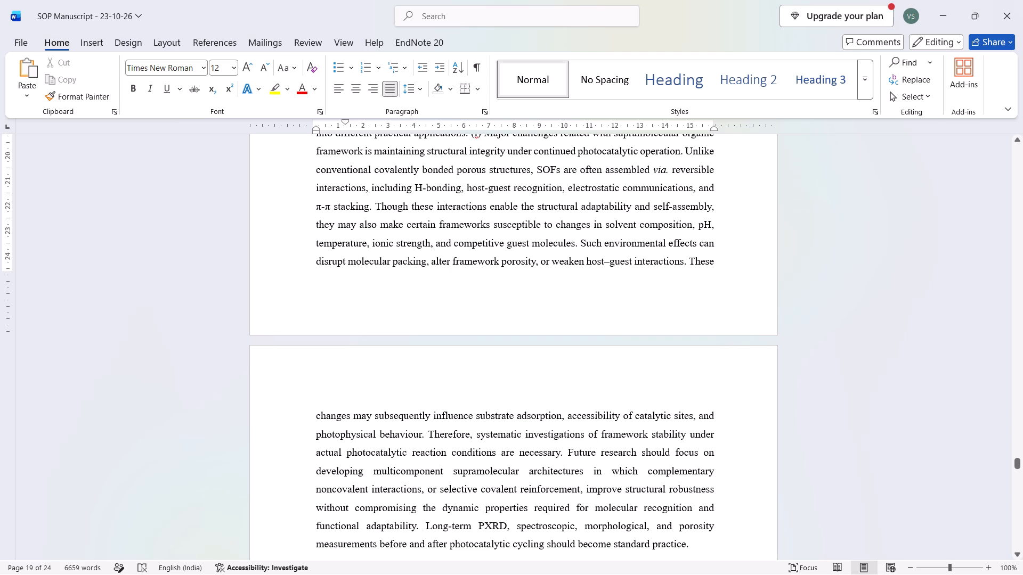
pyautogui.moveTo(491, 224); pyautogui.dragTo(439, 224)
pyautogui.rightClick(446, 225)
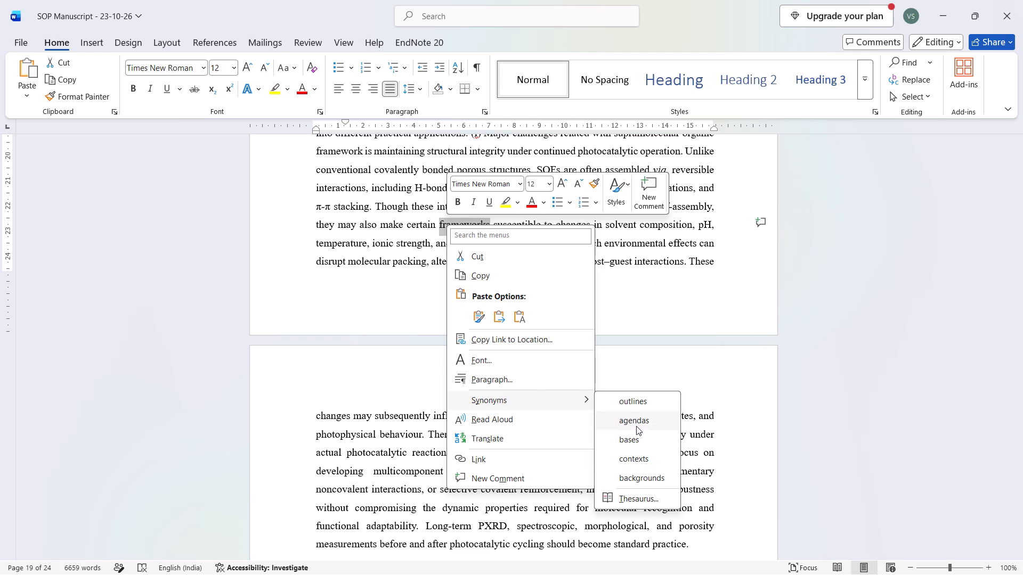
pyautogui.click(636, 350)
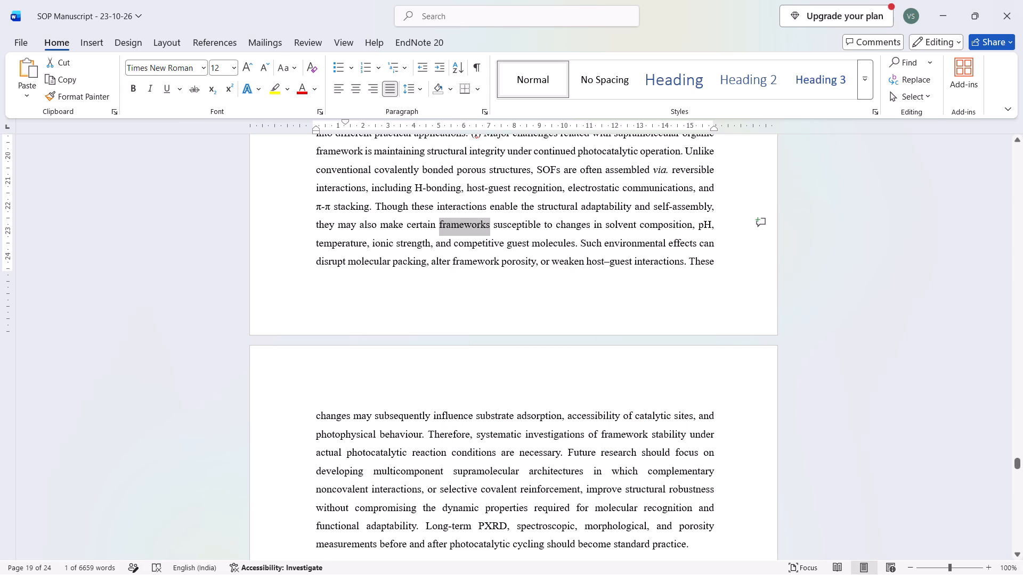
# Use synonyms to reword "susceptible to changes" as "prone to variations" before "in solvent composition".
pyautogui.moveTo(592, 223); pyautogui.dragTo(555, 227)
pyautogui.moveTo(536, 225); pyautogui.dragTo(529, 225)
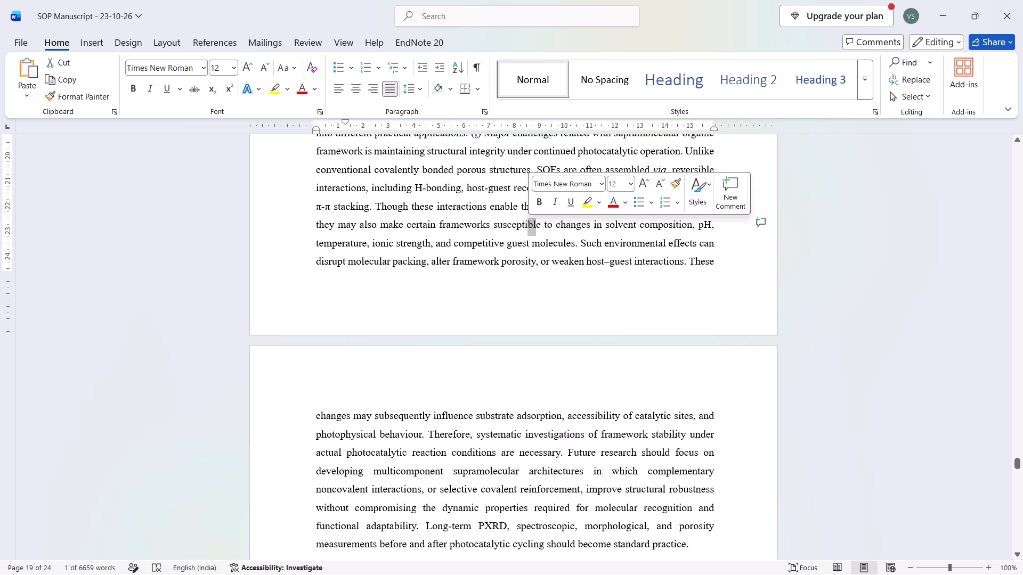
pyautogui.moveTo(539, 226); pyautogui.dragTo(492, 227)
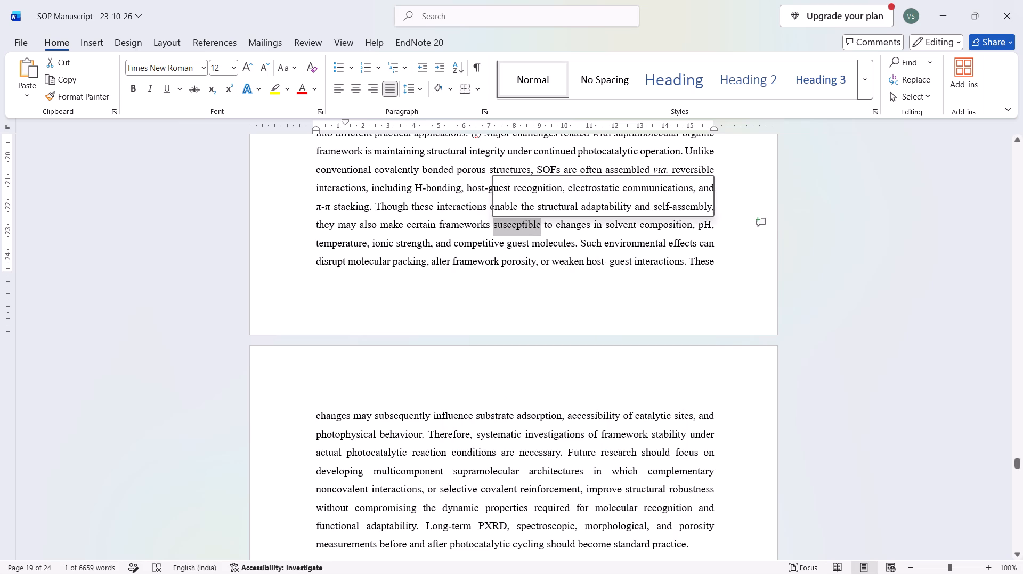
pyautogui.rightClick(508, 226)
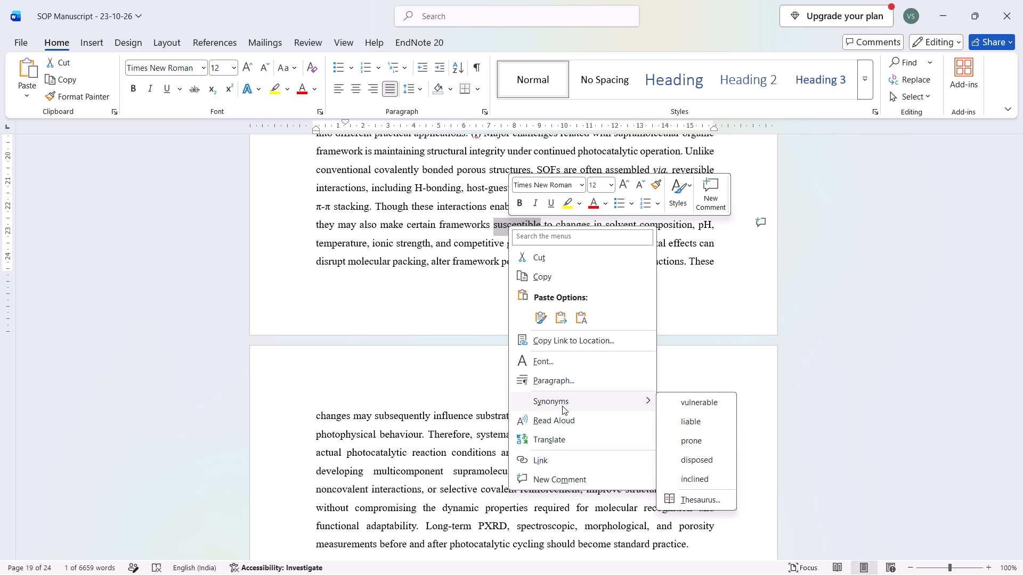
pyautogui.click(693, 440)
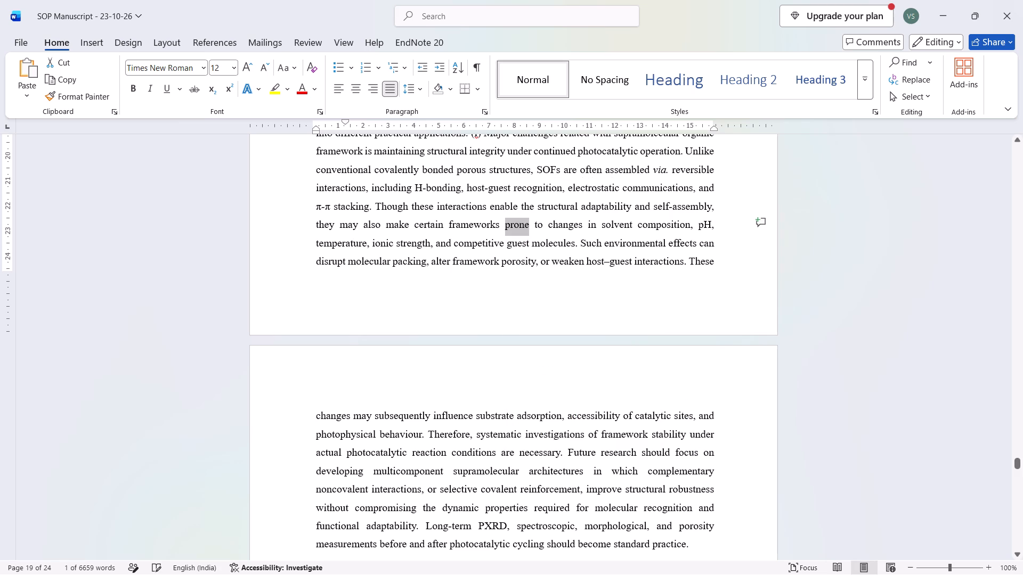
pyautogui.moveTo(583, 226); pyautogui.dragTo(547, 226)
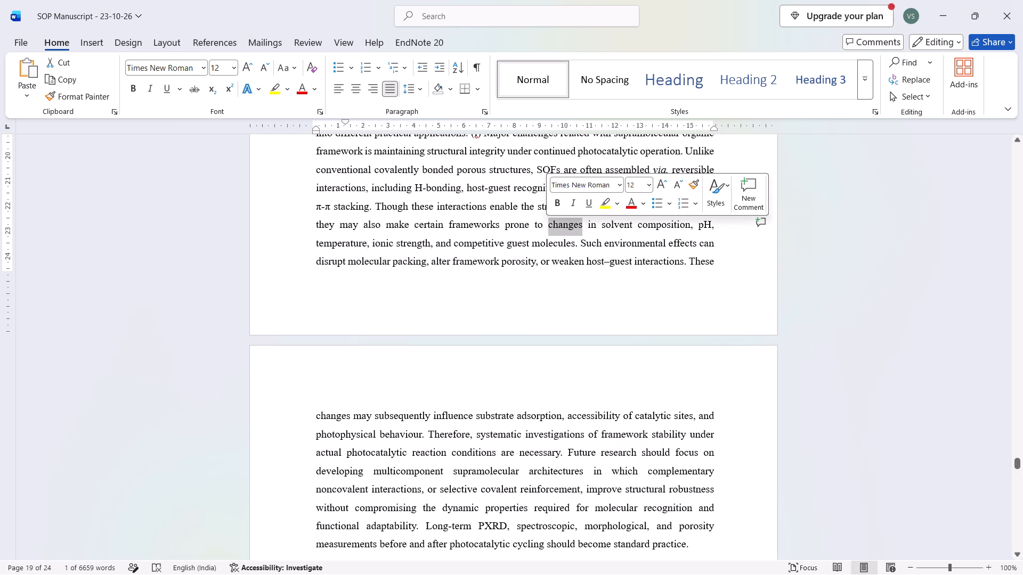
pyautogui.rightClick(556, 226)
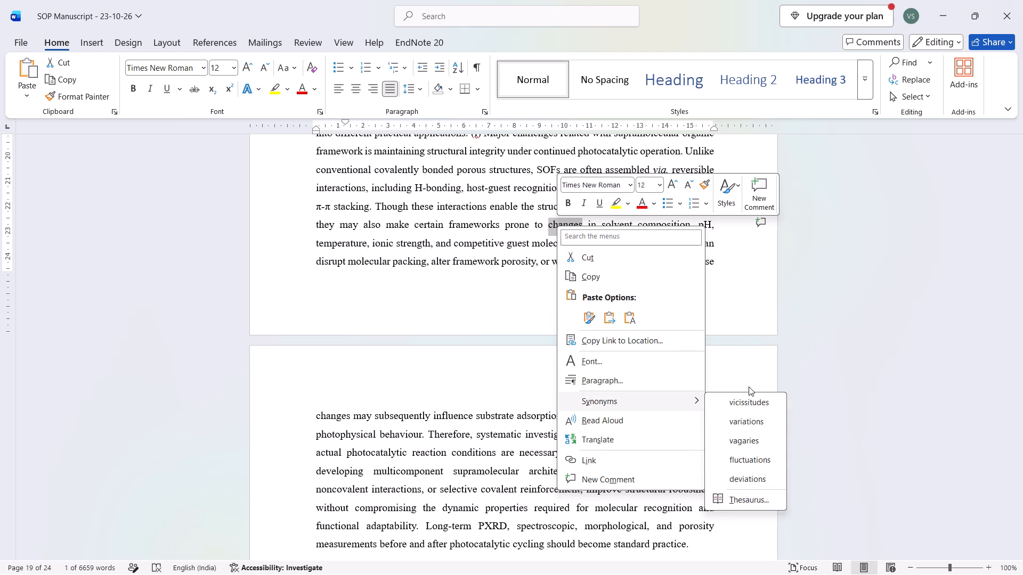
pyautogui.click(750, 418)
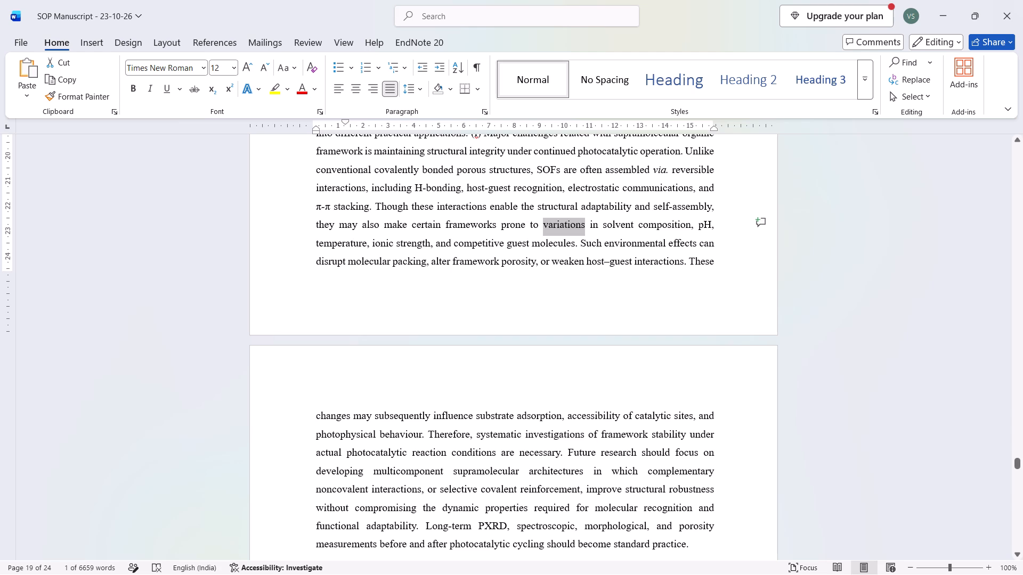
# Replace "and" with "as well as" before "competitive guest molecules" and save the manuscript.
pyautogui.click(451, 241)
pyautogui.press('BackSpace')
pyautogui.press('BackSpace')
pyautogui.write('s well as')
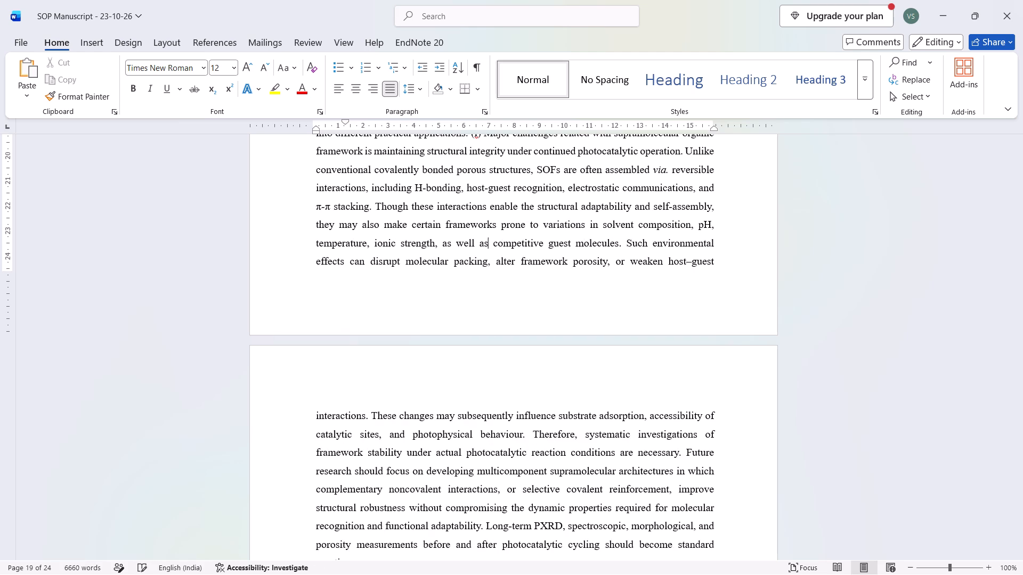
pyautogui.hotkey('ctrl', 's')
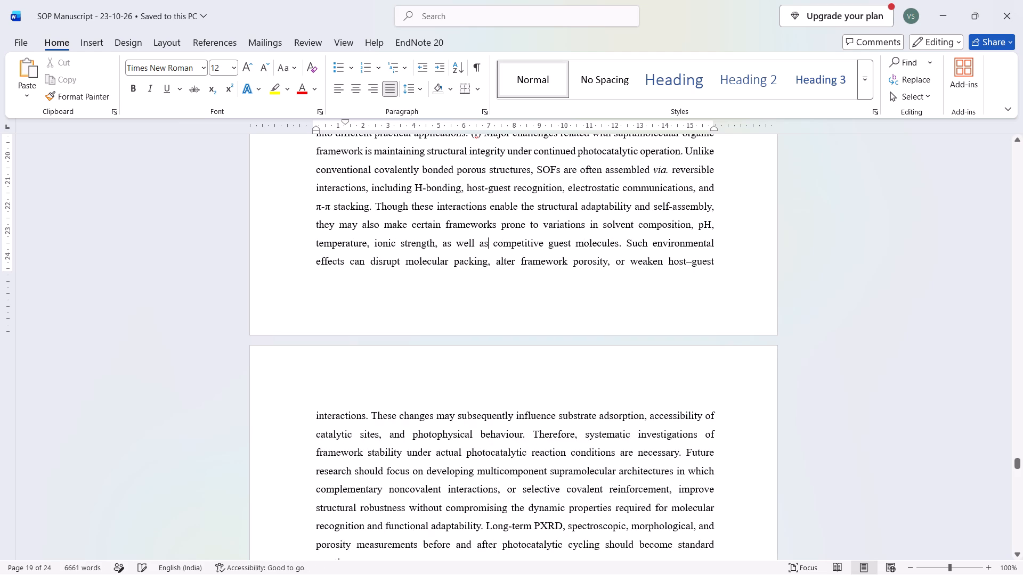
# Replace the en dash in "host–guest" with a hyphen in the sentence on environmental effects.
pyautogui.click(690, 260)
pyautogui.press('BackSpace')
pyautogui.press('-')
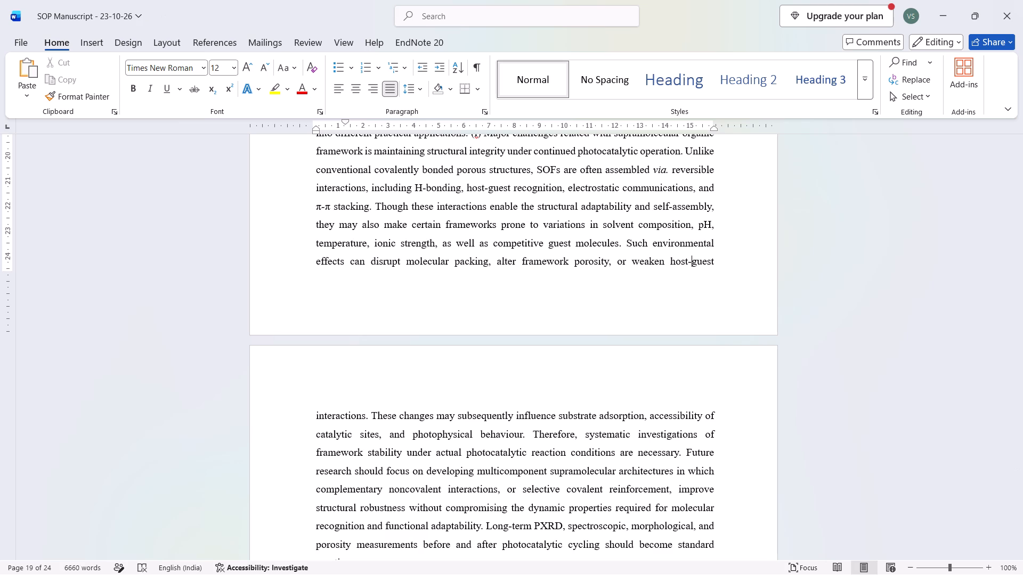
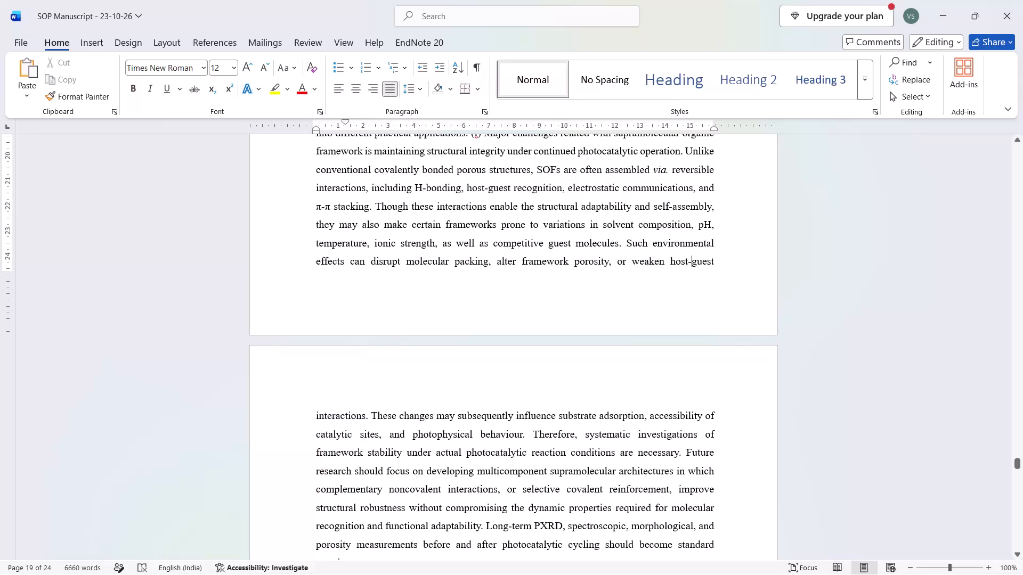
# Set the system display brightness close to maximum and return to the manuscript.
pyautogui.click(932, 559)
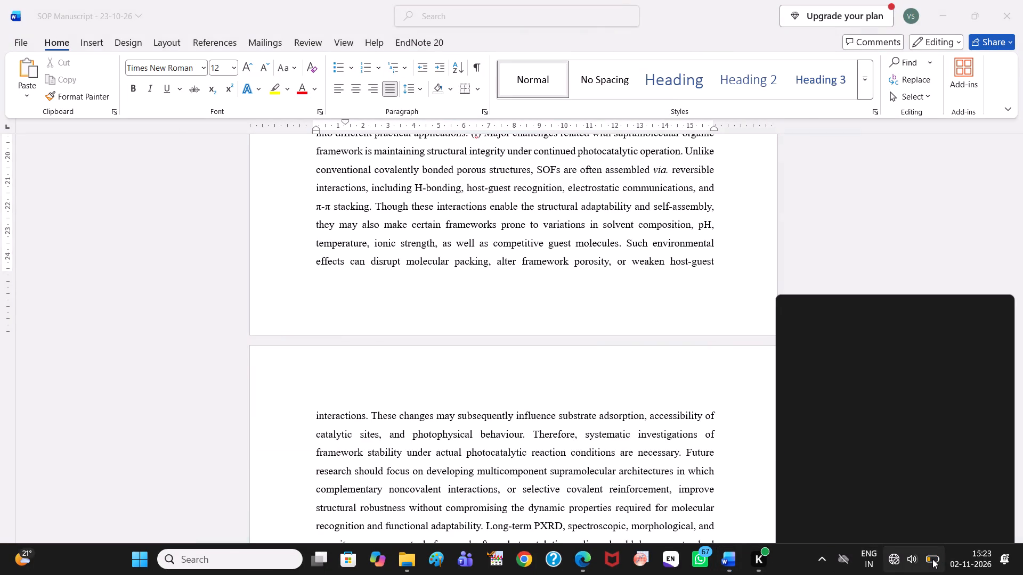
pyautogui.click(969, 445)
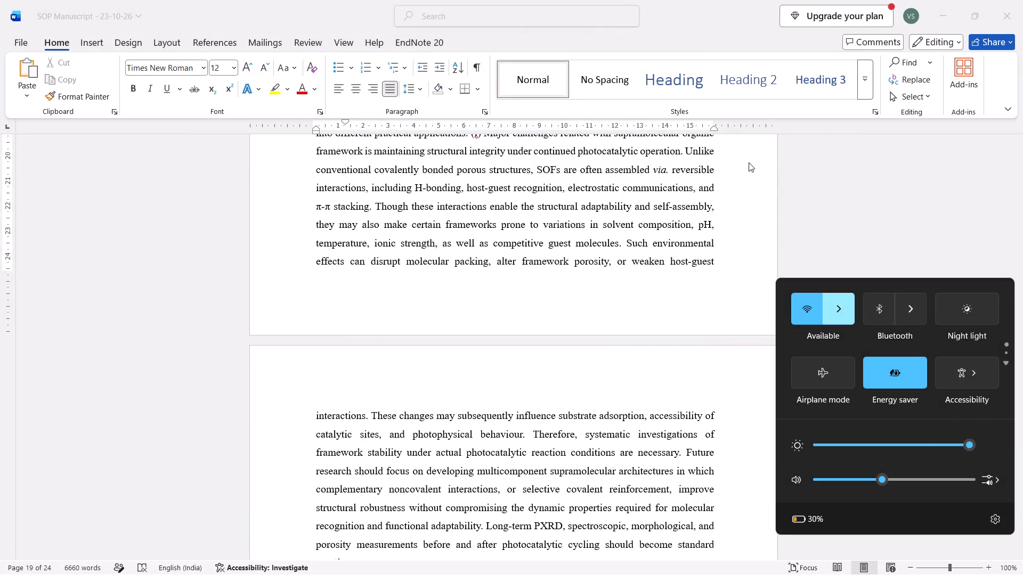
pyautogui.click(749, 162)
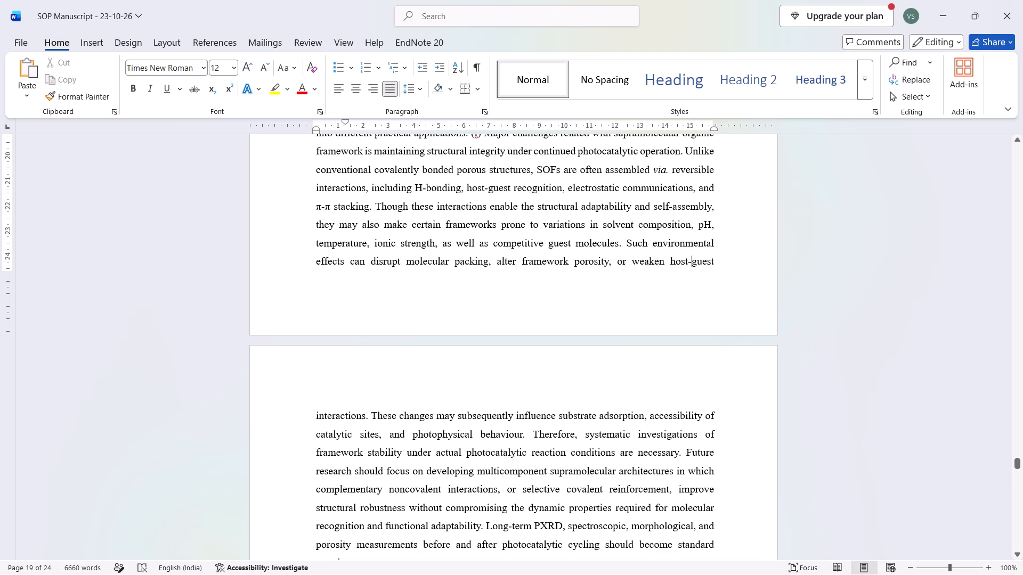
# Replace "molecules" with "moities" after "competitive guest" in challenge (i).
pyautogui.scroll(-1, 684, 246)
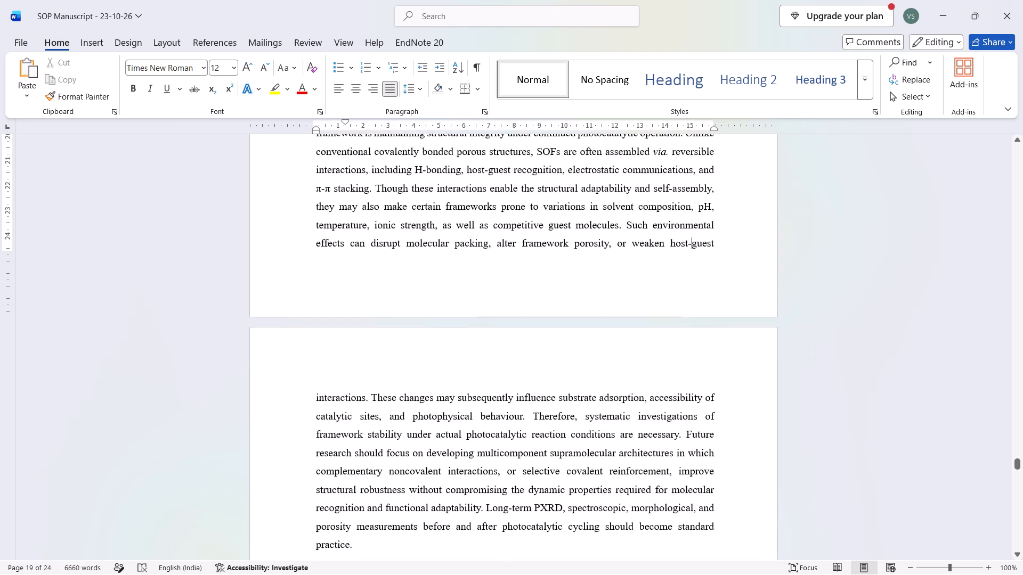
pyautogui.scroll(-2, 684, 246)
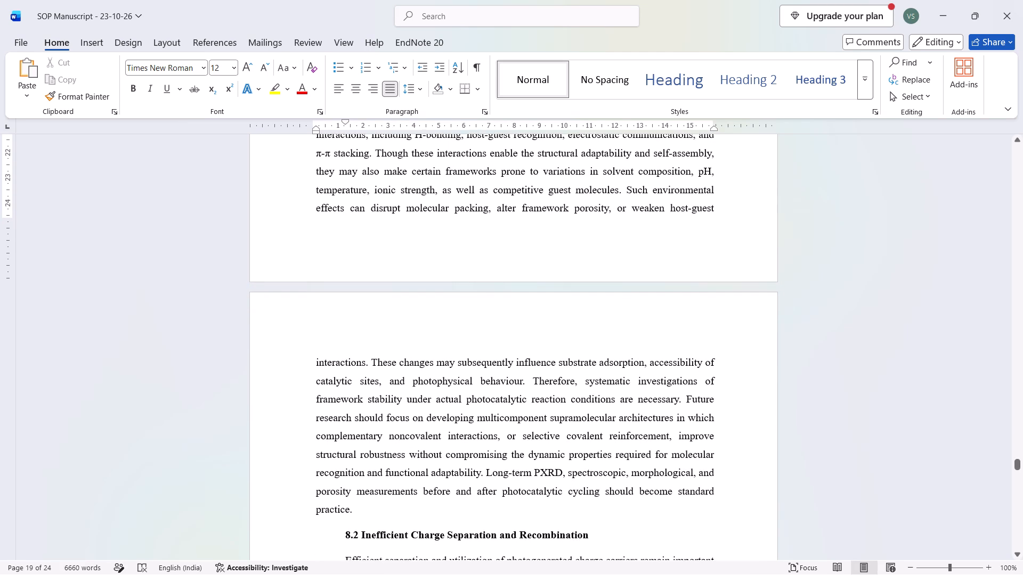
pyautogui.scroll(-2, 684, 246)
pyautogui.scroll(1, 477, 167)
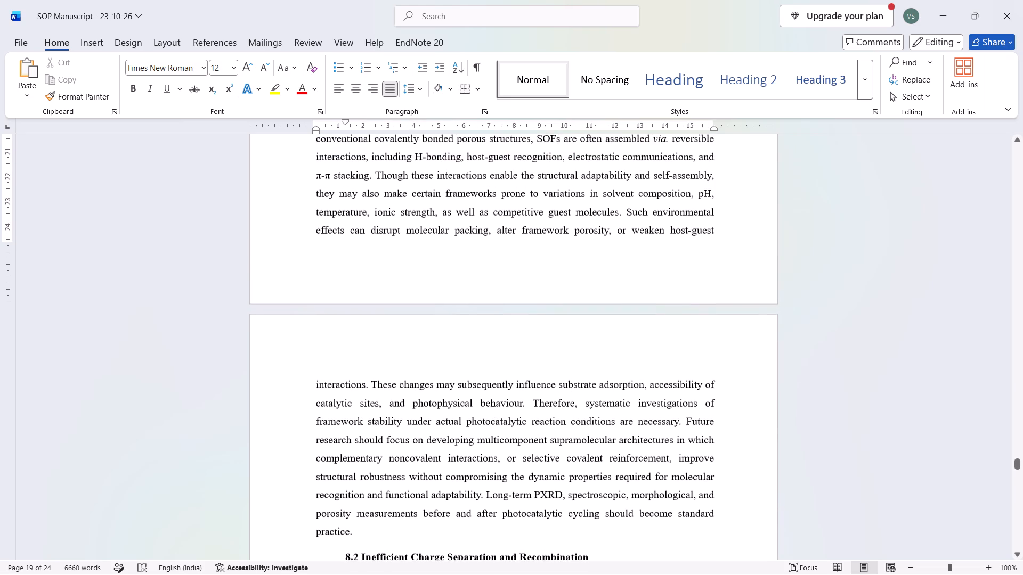
pyautogui.click(481, 189)
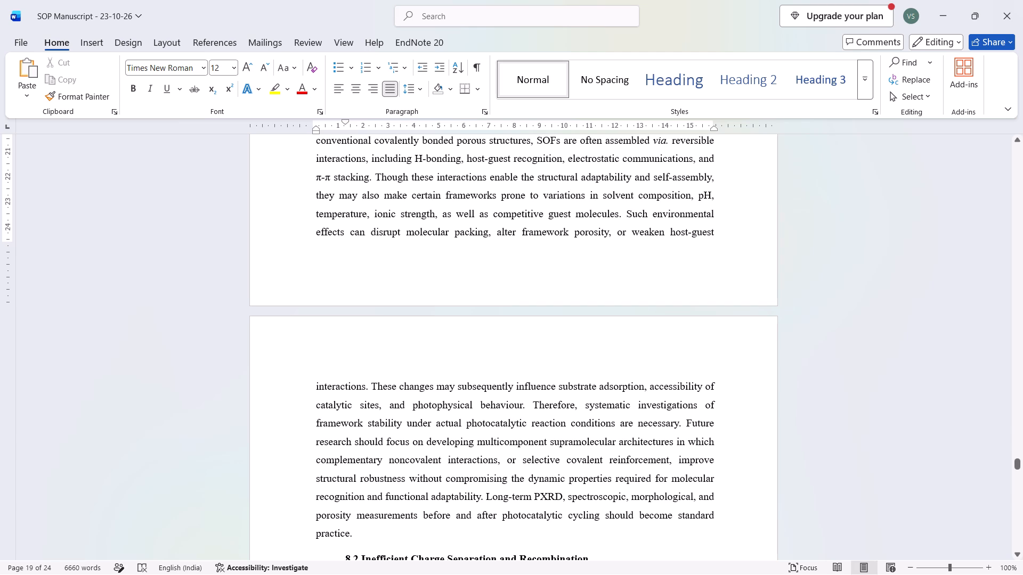
pyautogui.moveTo(617, 214); pyautogui.dragTo(576, 216)
pyautogui.write('moities')
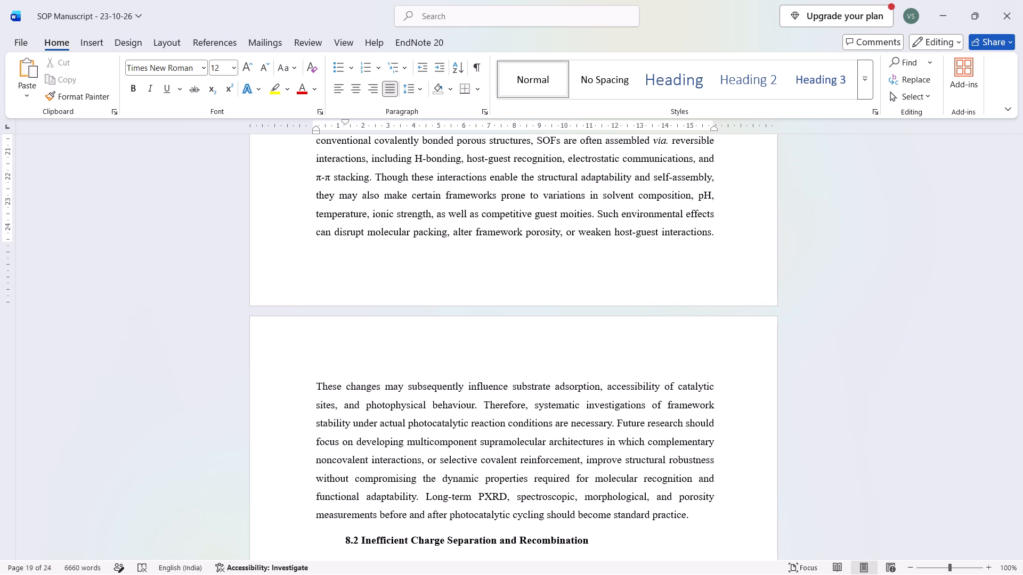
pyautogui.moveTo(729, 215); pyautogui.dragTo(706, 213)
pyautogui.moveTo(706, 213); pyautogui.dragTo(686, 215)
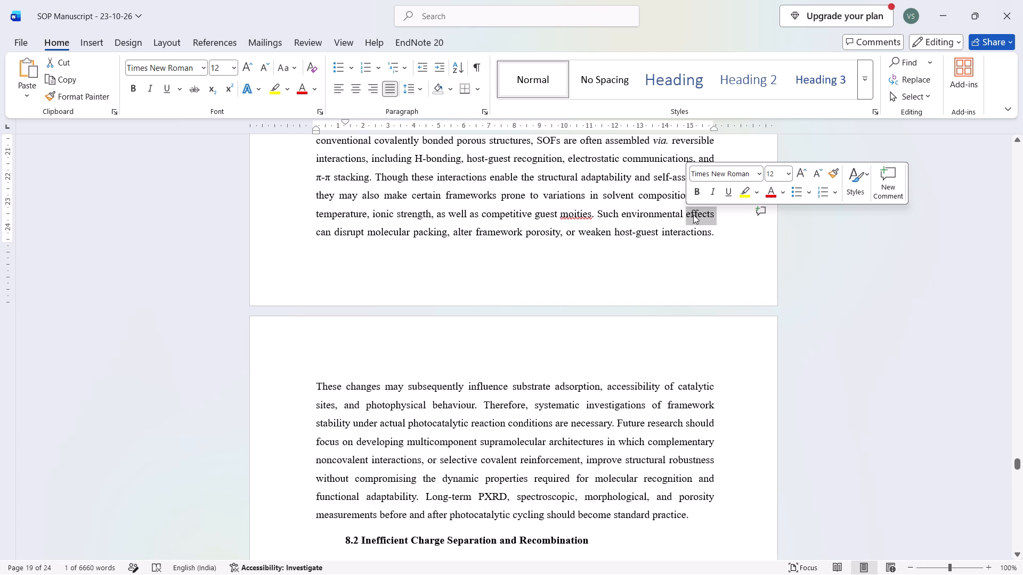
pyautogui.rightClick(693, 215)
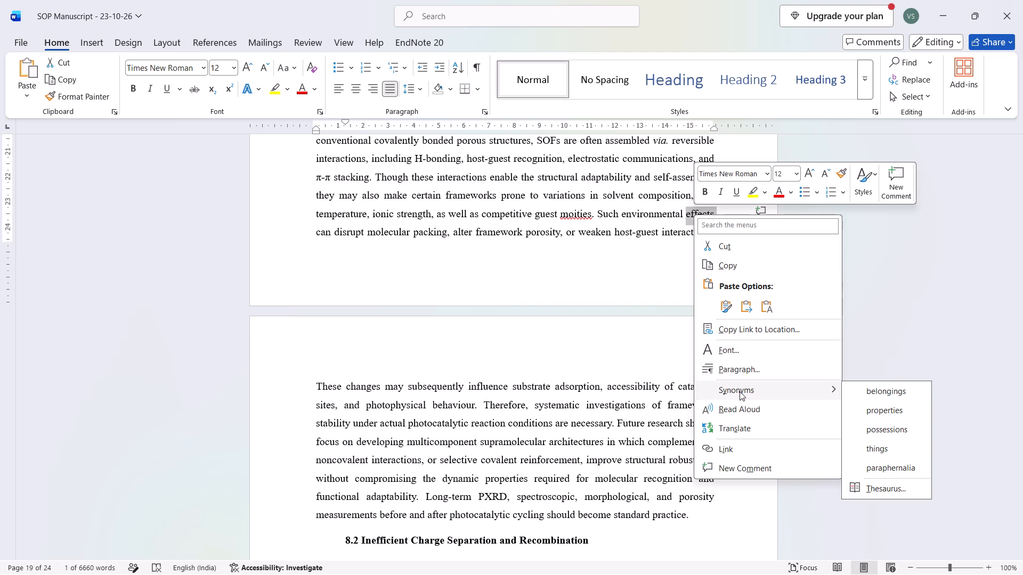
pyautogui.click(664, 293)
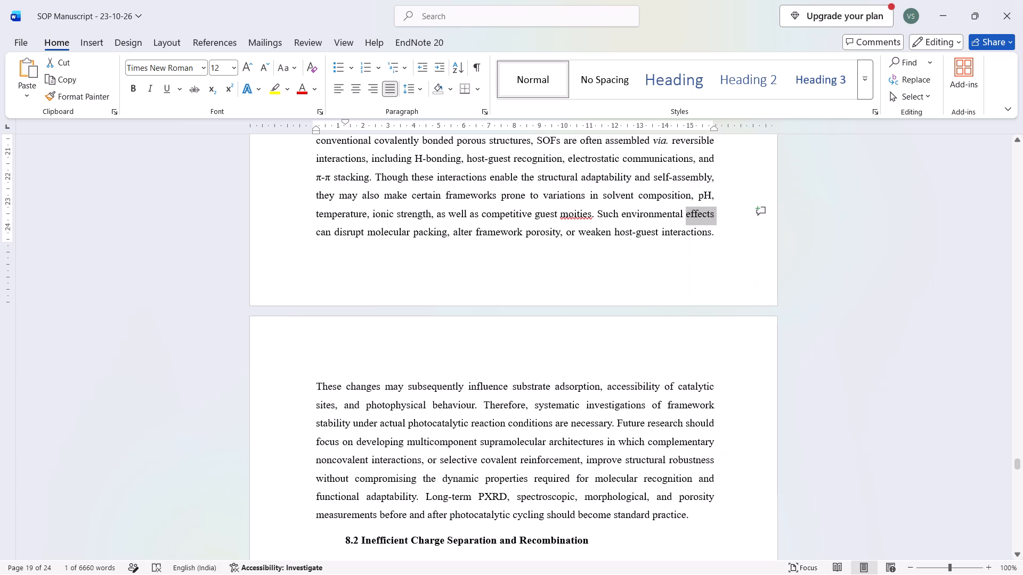
# Correct the misspelled word after "competitive guest" to the suggested spelling "moieties".
pyautogui.click(577, 220)
pyautogui.rightClick(577, 220)
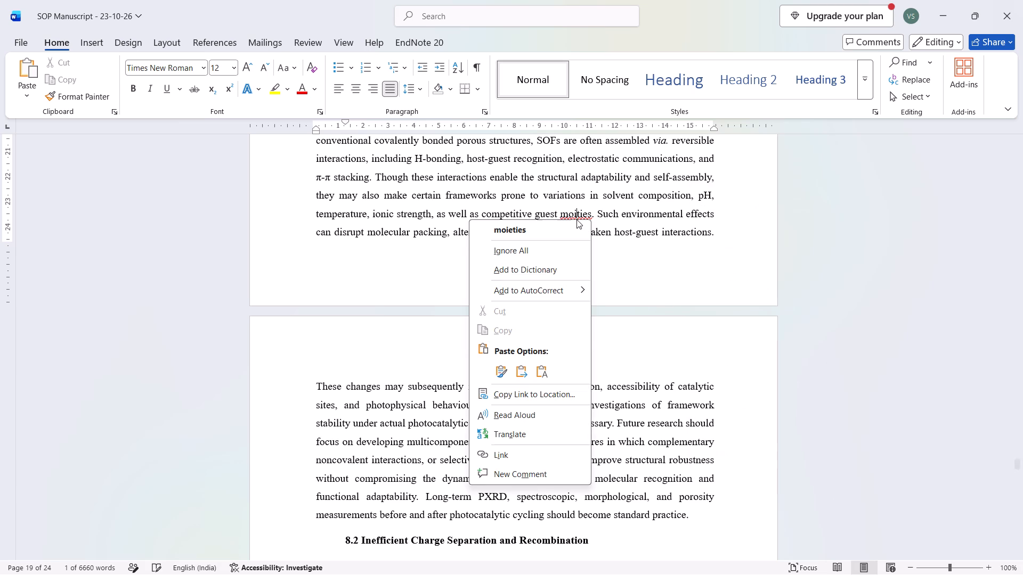
pyautogui.click(554, 229)
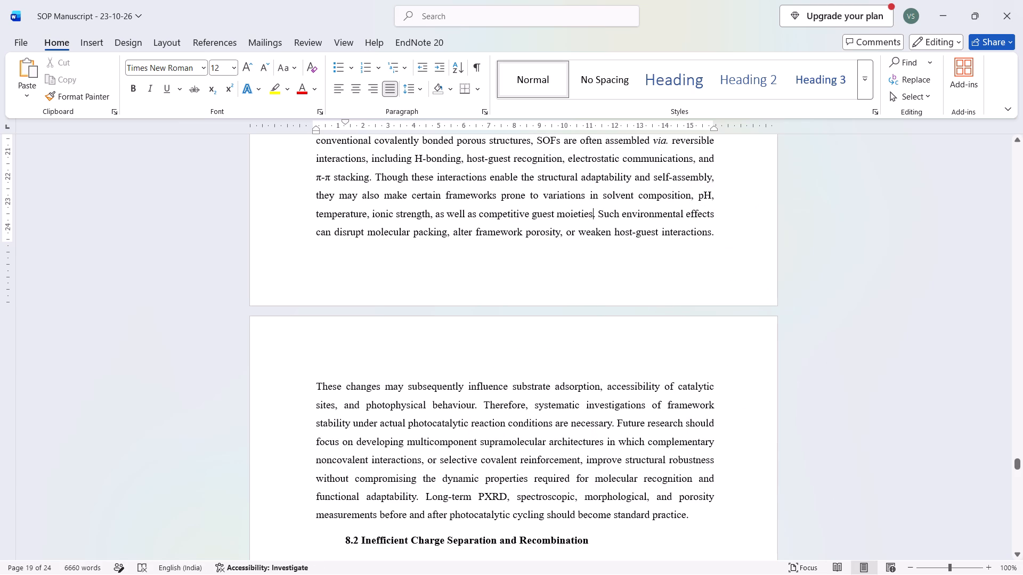
# Insert "the" before "molecular packing" and before "framework porosity" in the environmental-effects sentence, saving the manuscript along the way.
pyautogui.click(368, 233)
pyautogui.write('the')
pyautogui.press('space')
pyautogui.hotkey('ctrl', 's')
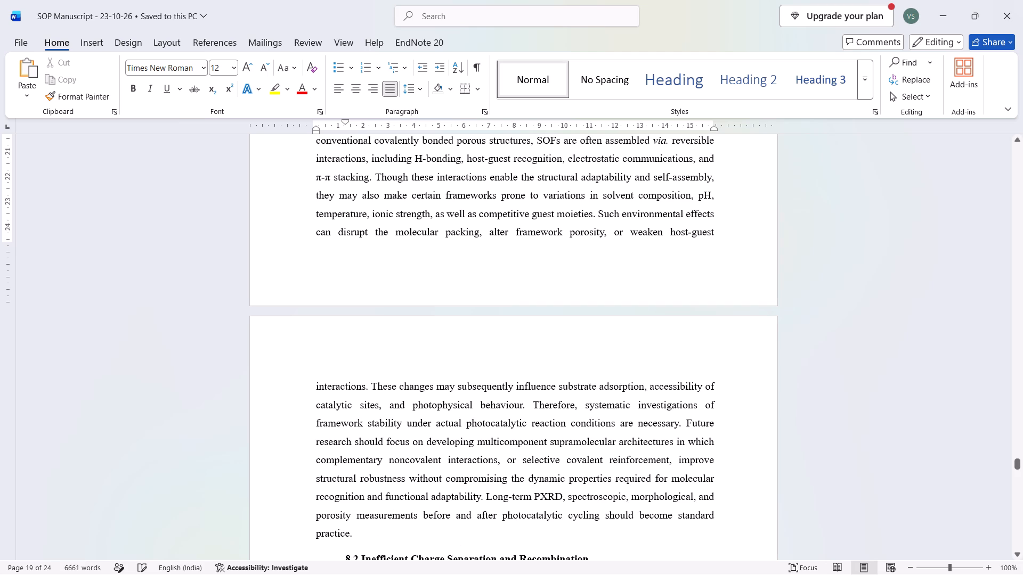
pyautogui.click(518, 232)
pyautogui.press('Left')
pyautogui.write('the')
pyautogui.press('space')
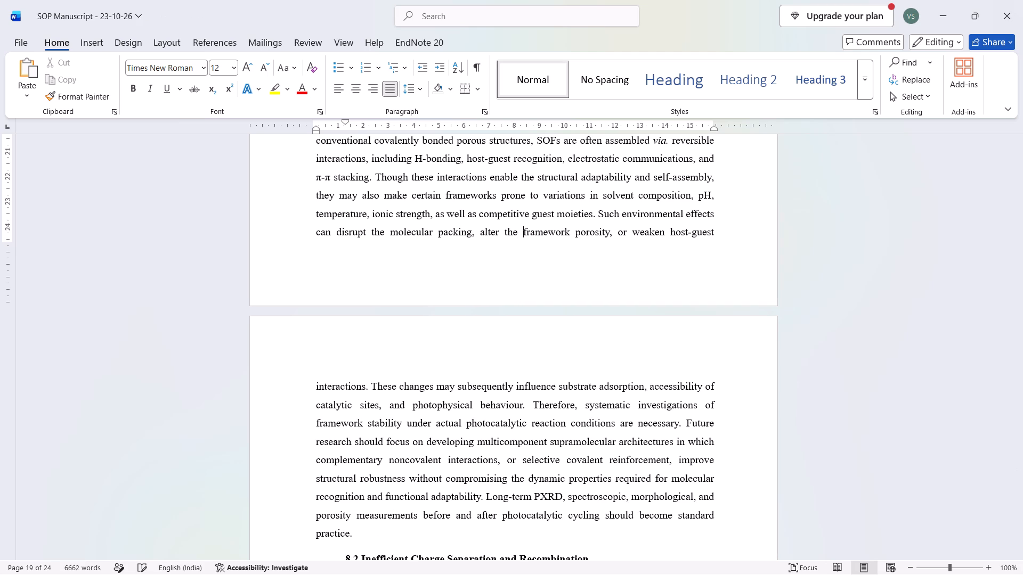
# Select the word "porosity" after "alter the framework" in the environmental-effects sentence.
pyautogui.moveTo(611, 234); pyautogui.dragTo(581, 234)
# Reword "the framework porosity" as "the porosity of the framework" in the environmental-effects sentence and save the manuscript.
pyautogui.moveTo(581, 234); pyautogui.dragTo(574, 234)
pyautogui.moveTo(581, 234); pyautogui.dragTo(531, 240)
pyautogui.click(562, 235)
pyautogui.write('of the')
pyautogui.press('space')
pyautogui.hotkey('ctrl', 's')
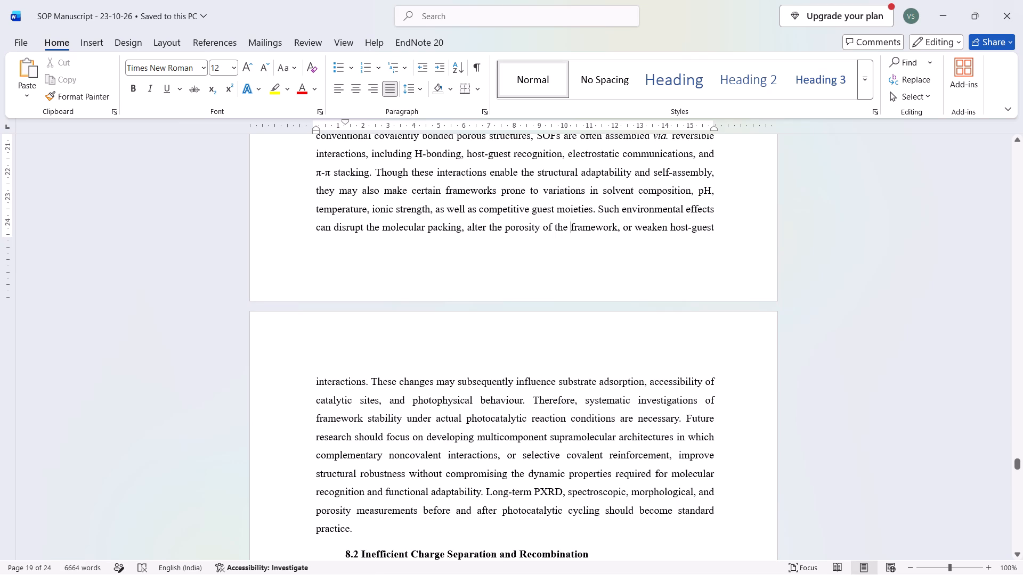
# Insert "the" before "host-guest interactions" at the end of the environmental-effects sentence and save the manuscript.
pyautogui.click(672, 229)
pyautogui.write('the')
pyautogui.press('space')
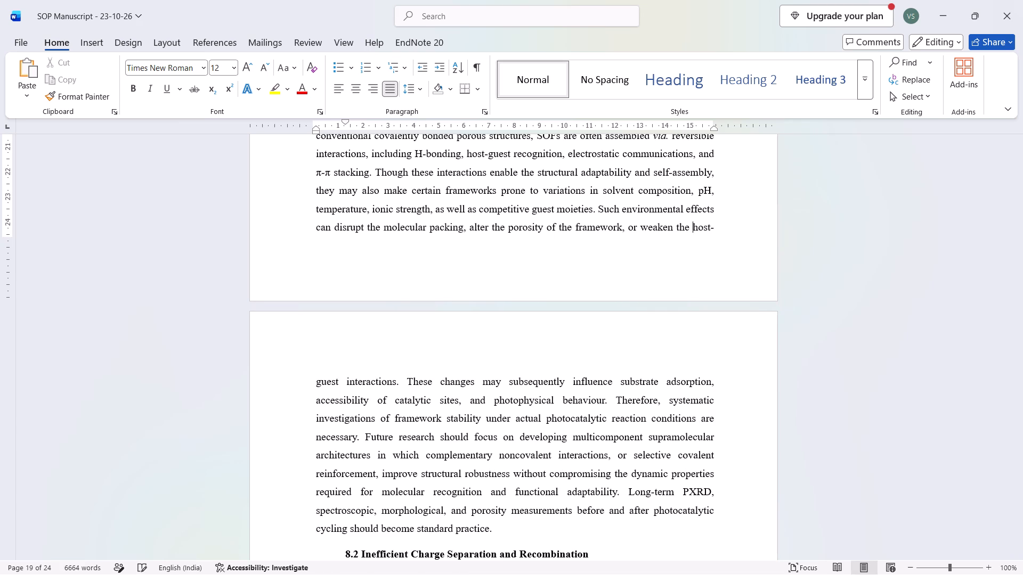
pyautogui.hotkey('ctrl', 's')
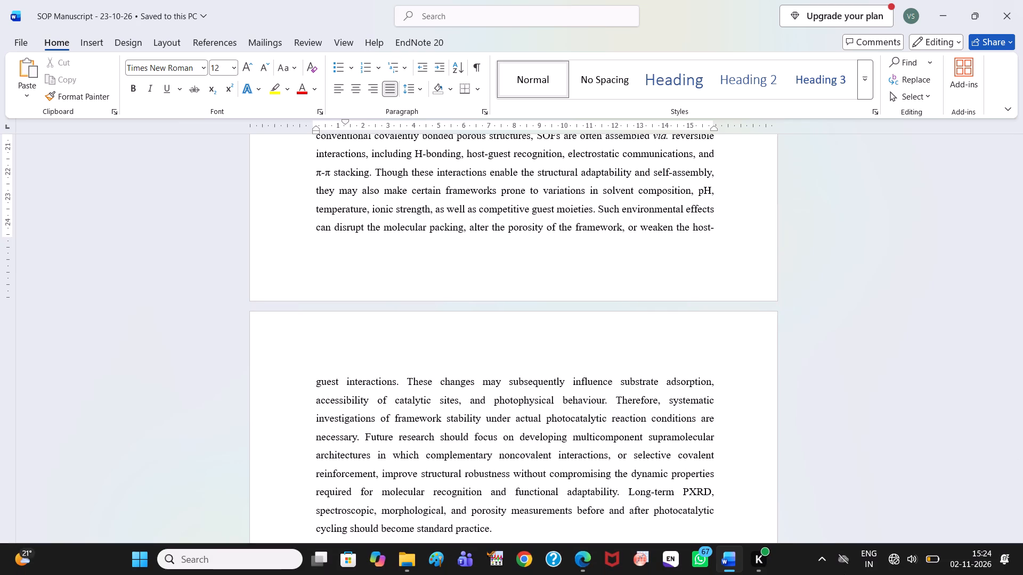
# Connect the computer to the open wireless network Shoolini_WiFi.
pyautogui.click(894, 563)
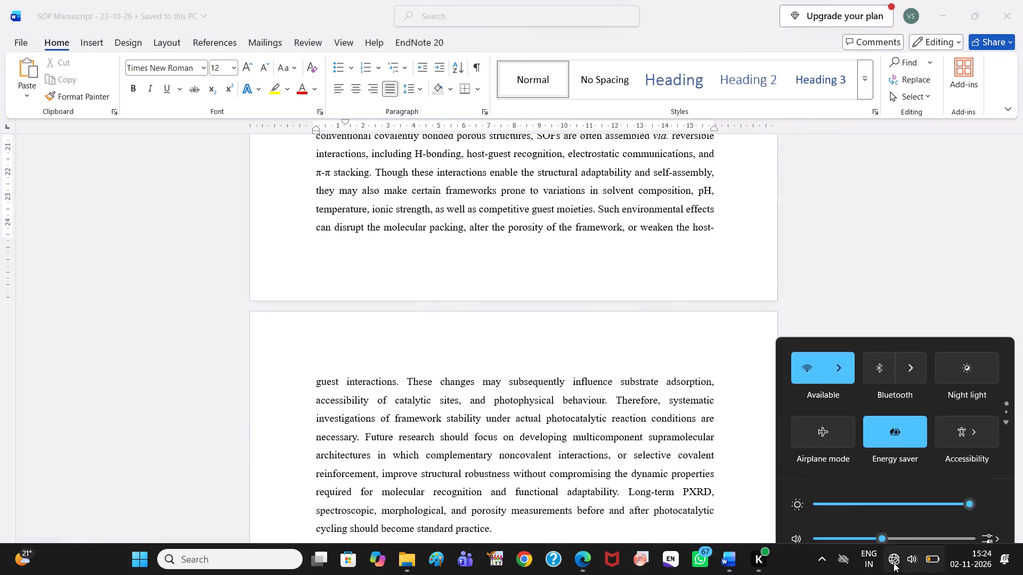
pyautogui.click(829, 307)
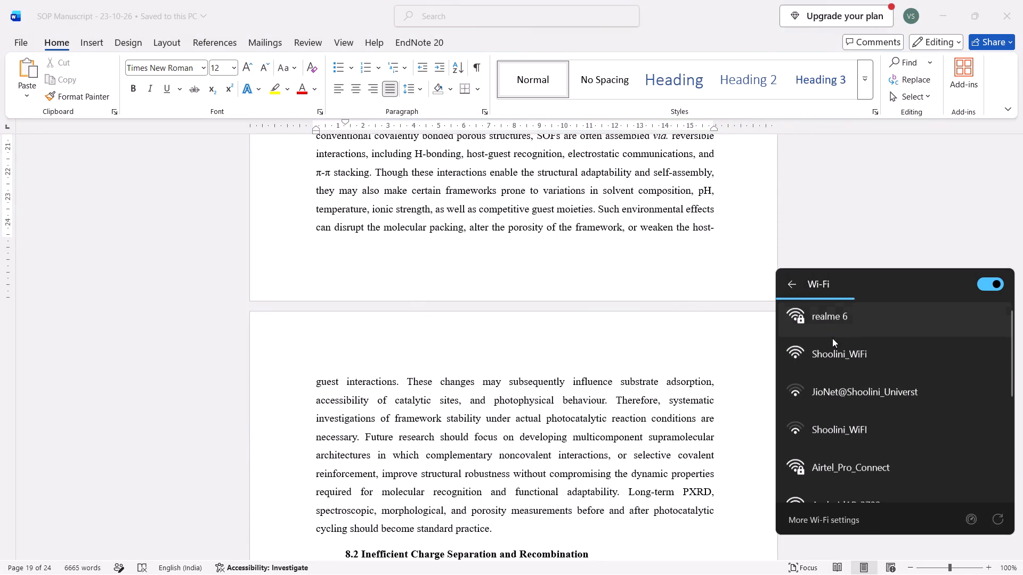
pyautogui.click(843, 363)
pyautogui.click(921, 448)
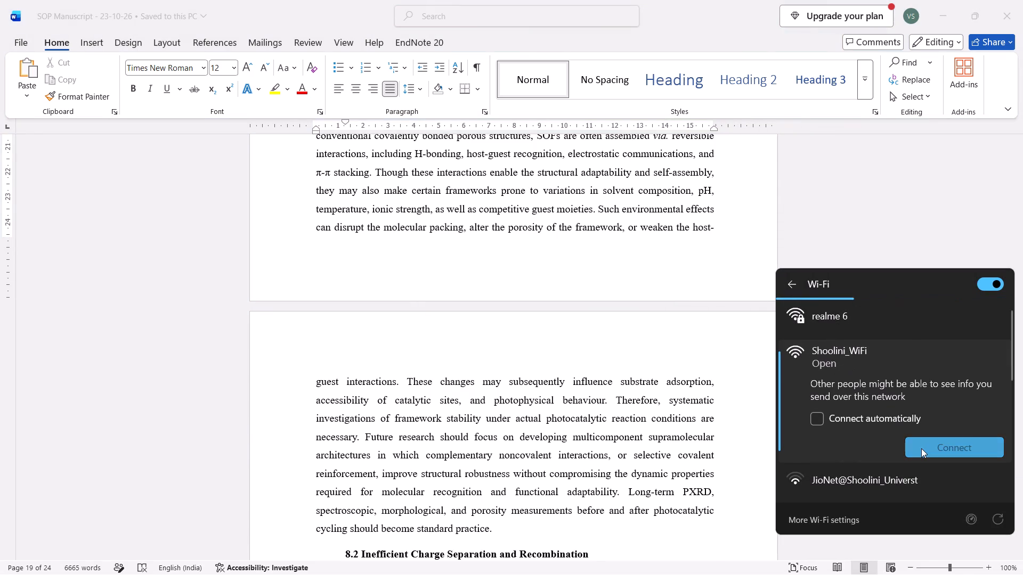
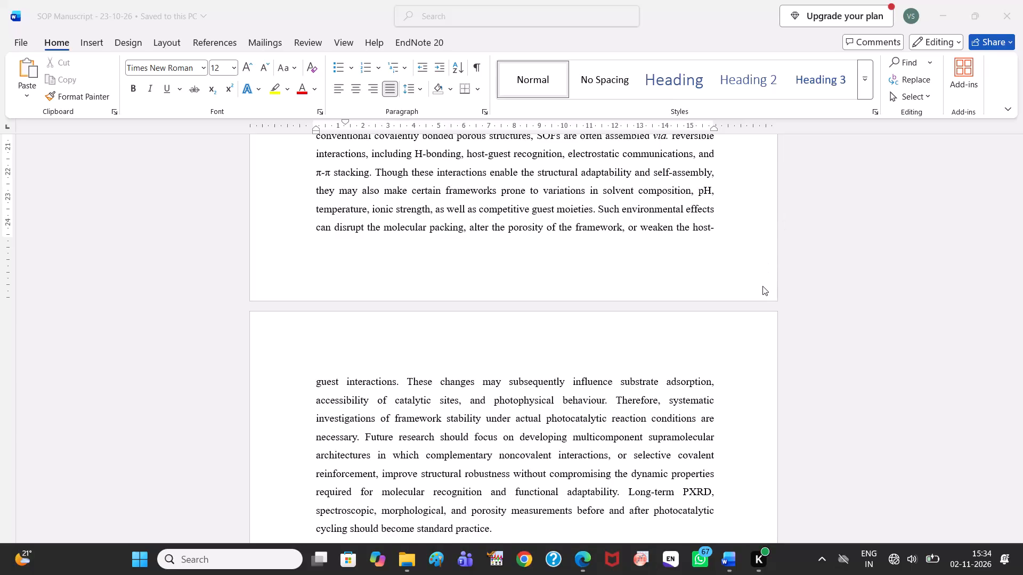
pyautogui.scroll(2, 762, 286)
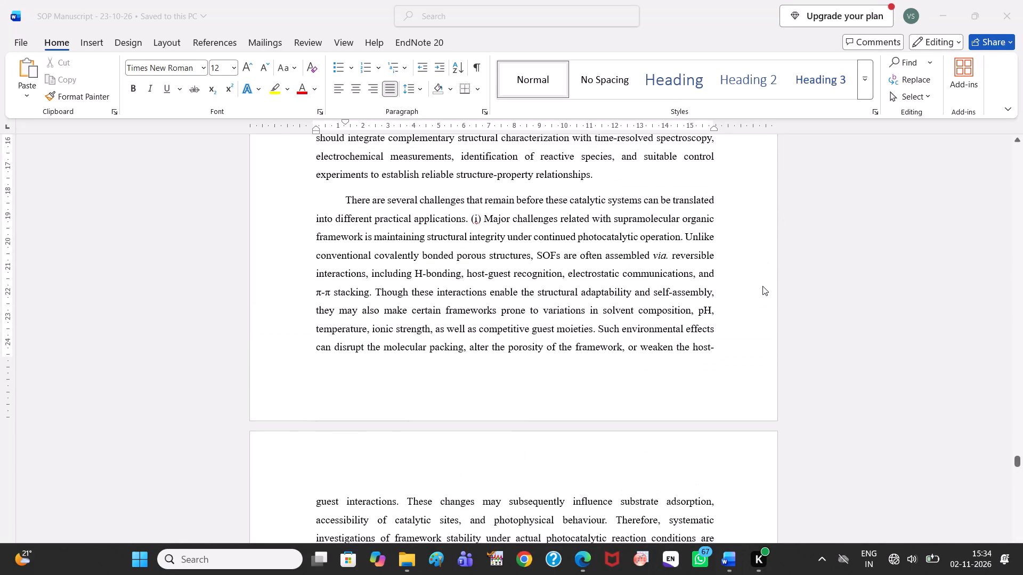
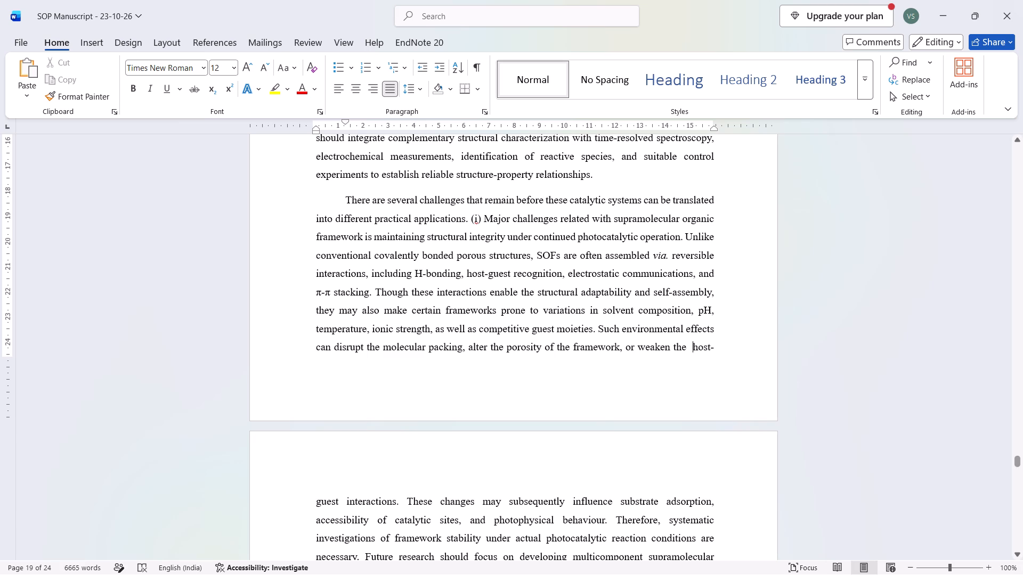
# Reread challenge (i) on maintaining the structural integrity of supramolecular organic frameworks, through the environmental-effects sentence, together with the end of the preceding paragraph.
pyautogui.scroll(2, 842, 260)
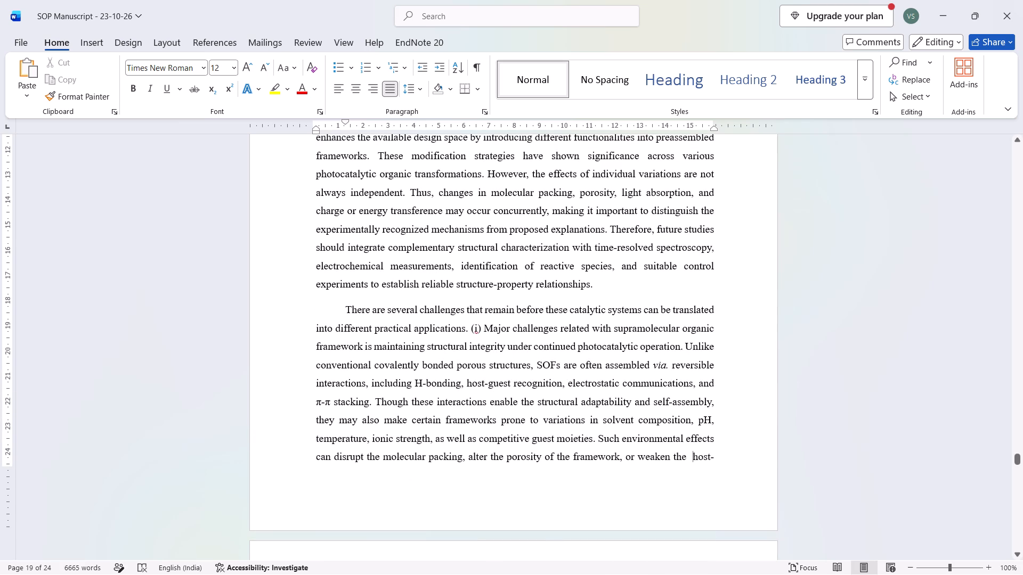
pyautogui.scroll(2, 842, 260)
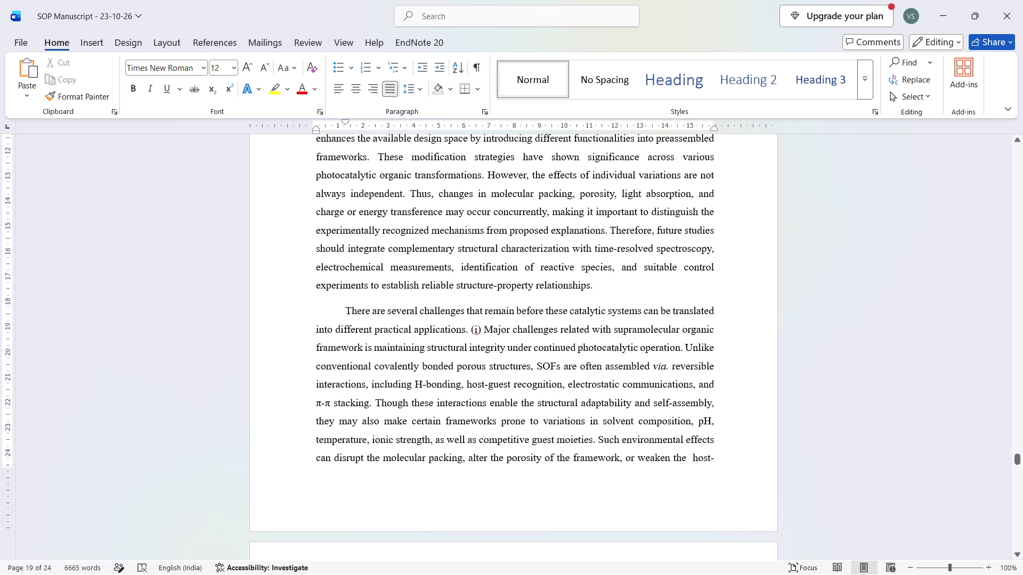
pyautogui.scroll(4, 842, 260)
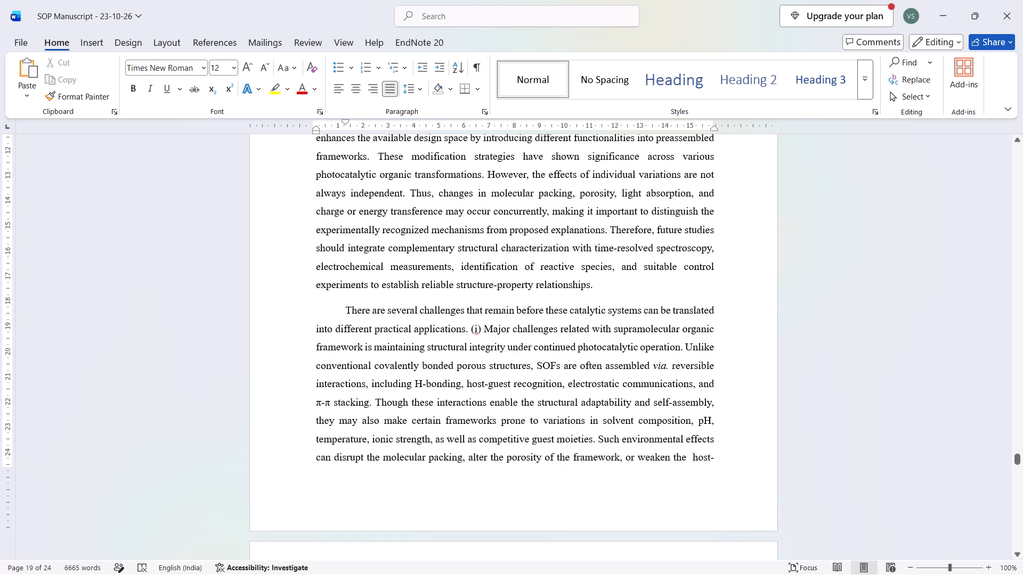
pyautogui.scroll(7, 842, 260)
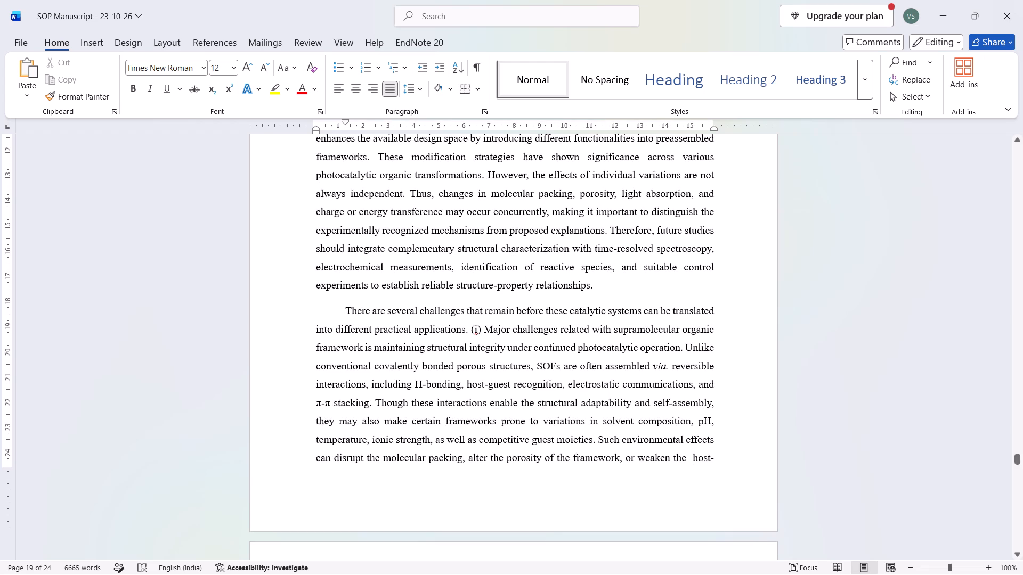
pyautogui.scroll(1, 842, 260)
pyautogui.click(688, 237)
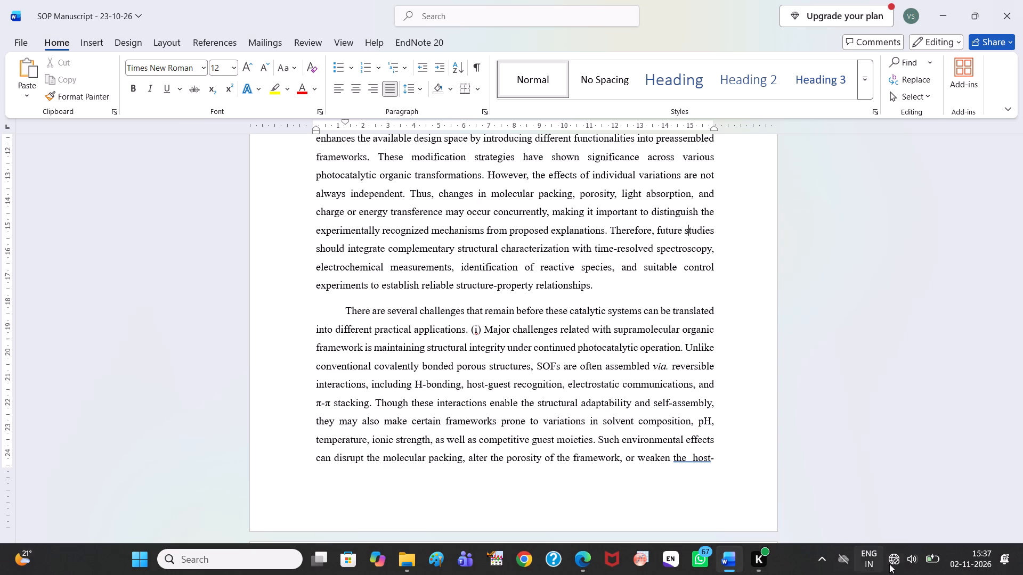
# Connect the computer to the open Wi-Fi network Shoolini_WiFi and return to the manuscript.
pyautogui.click(898, 561)
pyautogui.click(847, 317)
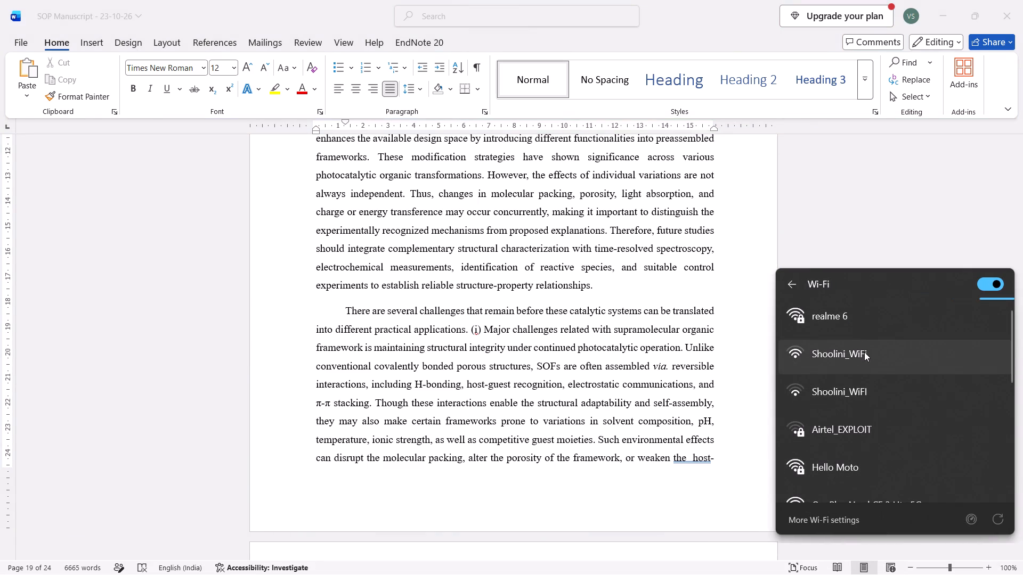
pyautogui.click(864, 352)
pyautogui.click(921, 449)
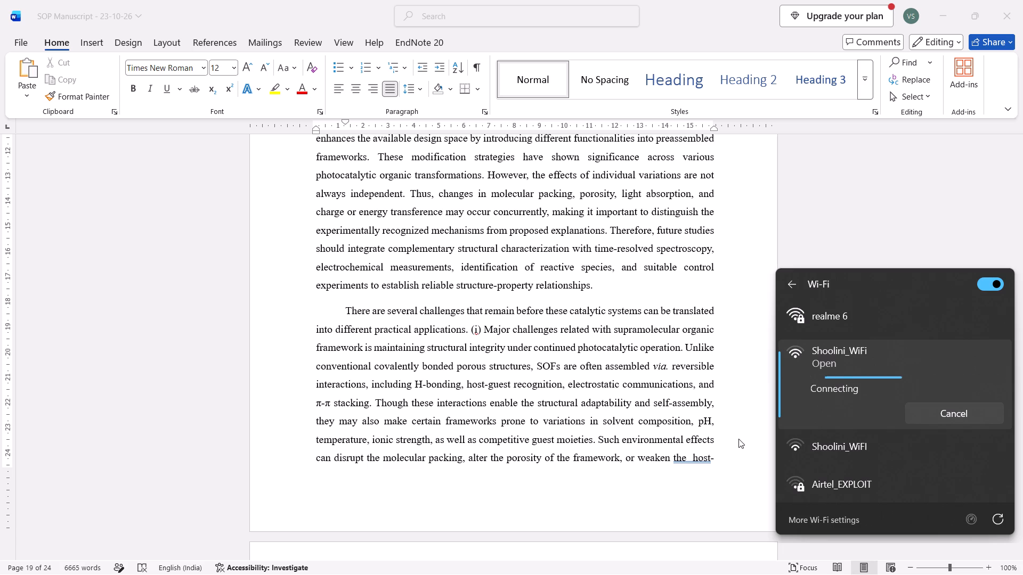
pyautogui.click(738, 439)
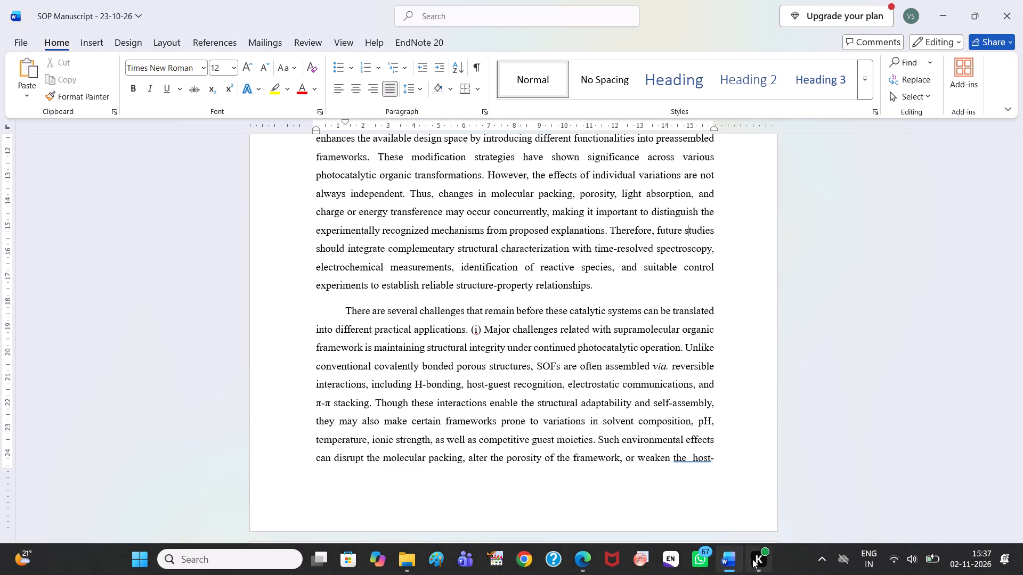
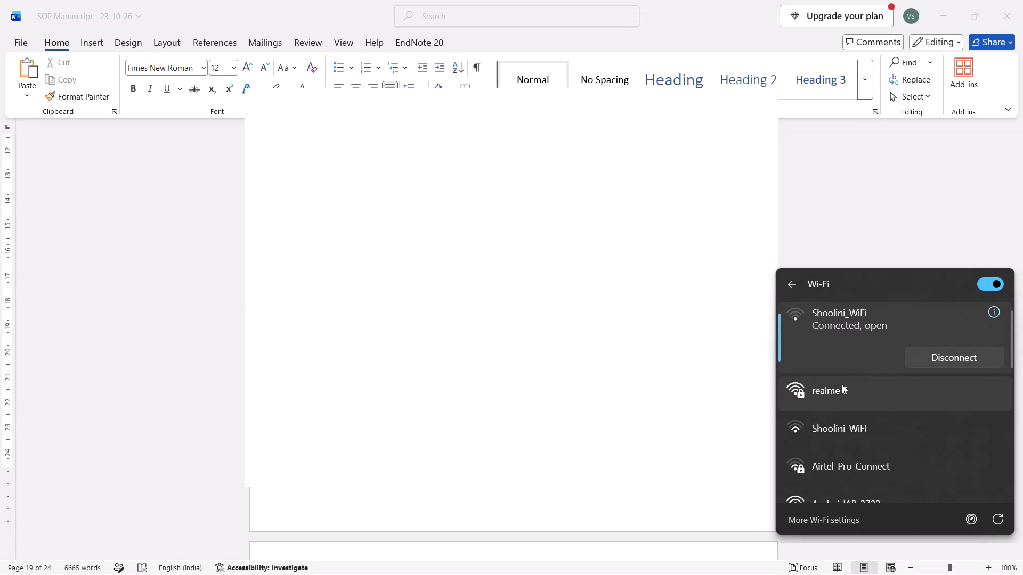
# Dismiss the list of Wi-Fi networks and return to the manuscript.
pyautogui.click(841, 240)
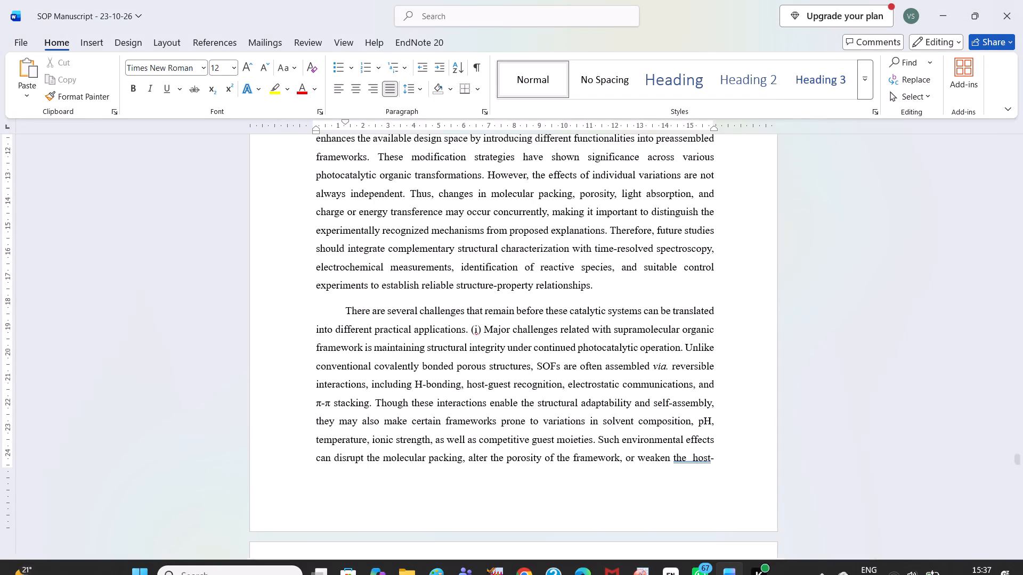
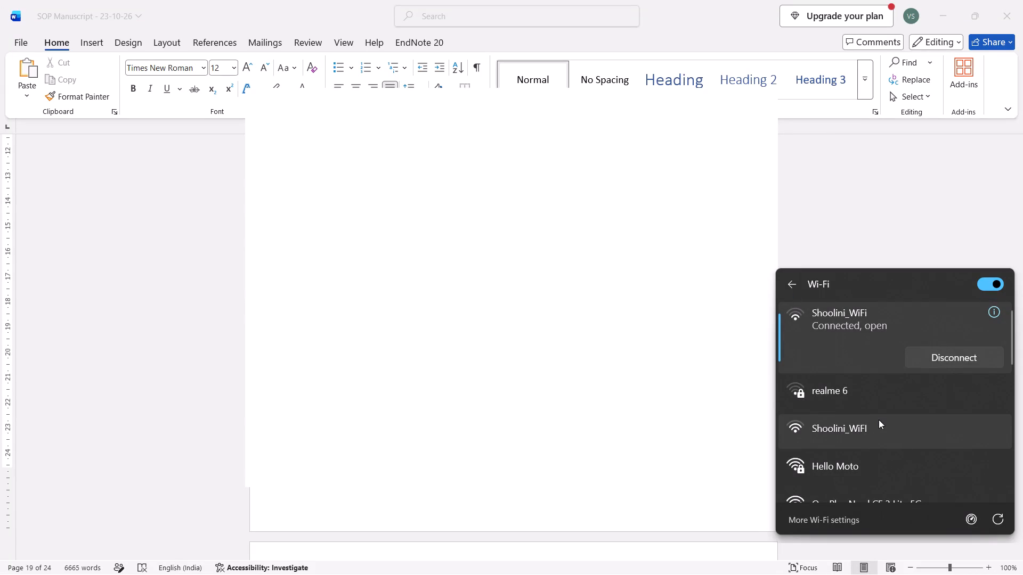
# Dismiss the Wi-Fi network list and return to reviewing the manuscript around the start of the challenges paragraph.
pyautogui.click(877, 237)
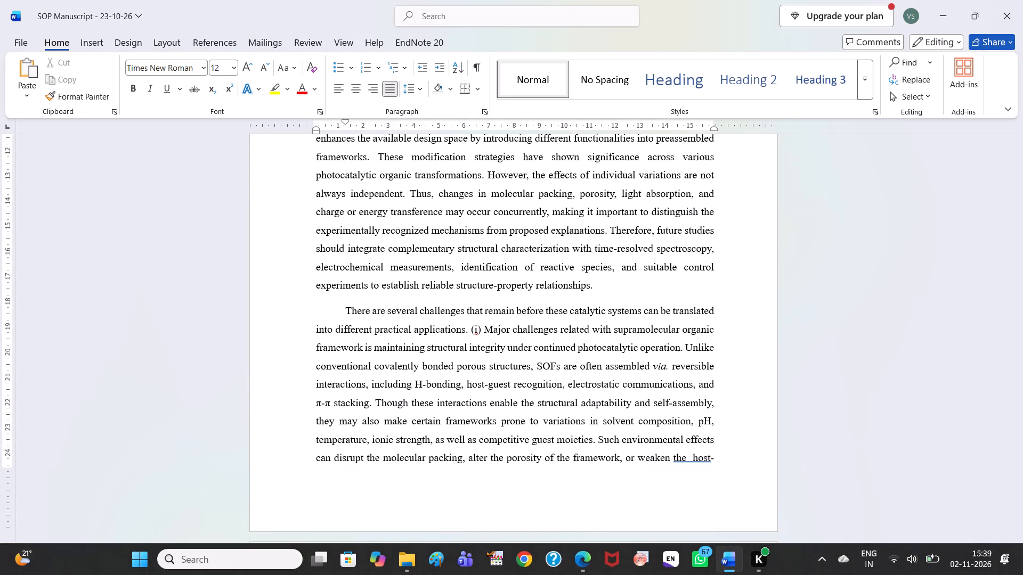
pyautogui.scroll(1, 765, 309)
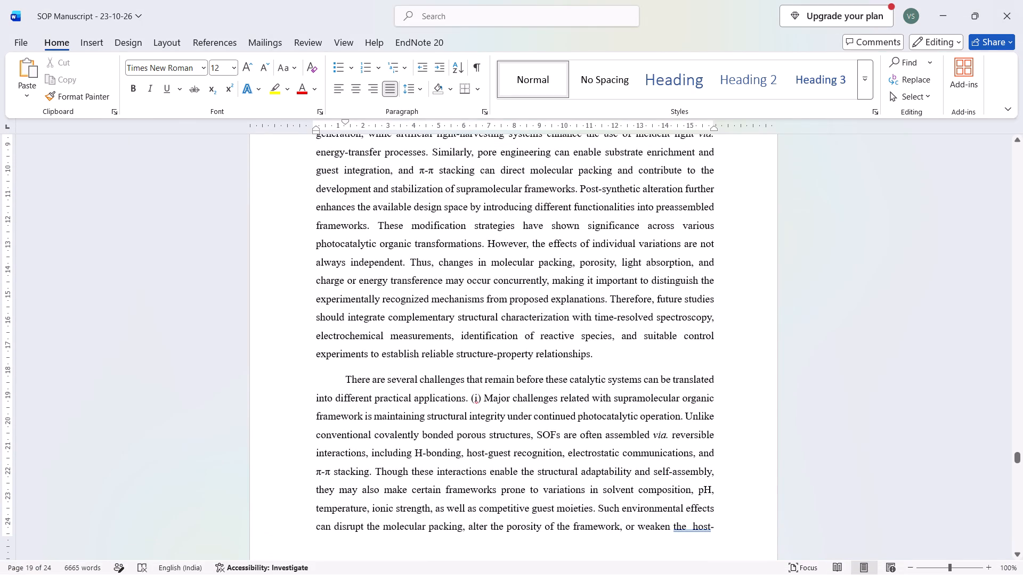
pyautogui.scroll(-1, 664, 316)
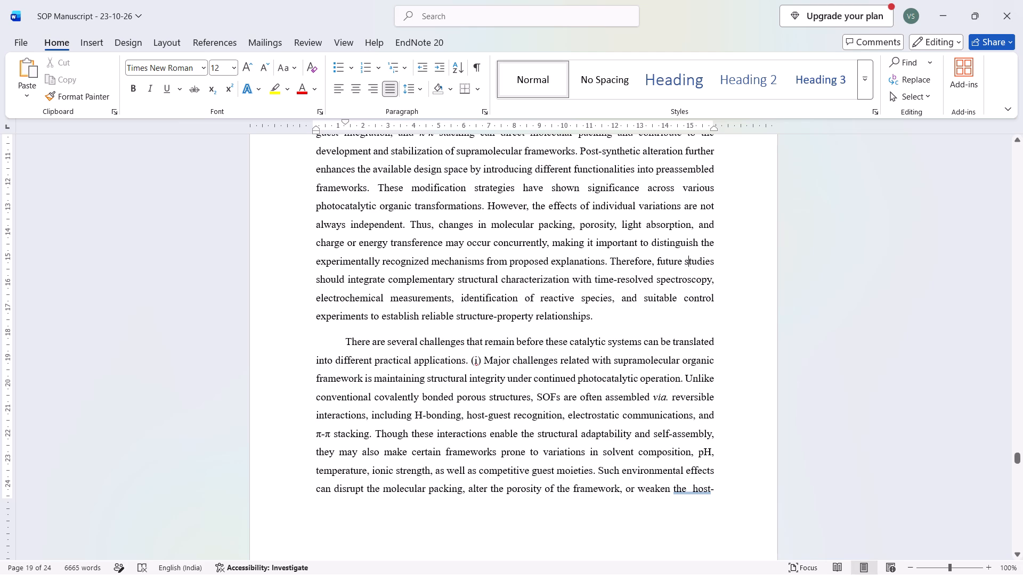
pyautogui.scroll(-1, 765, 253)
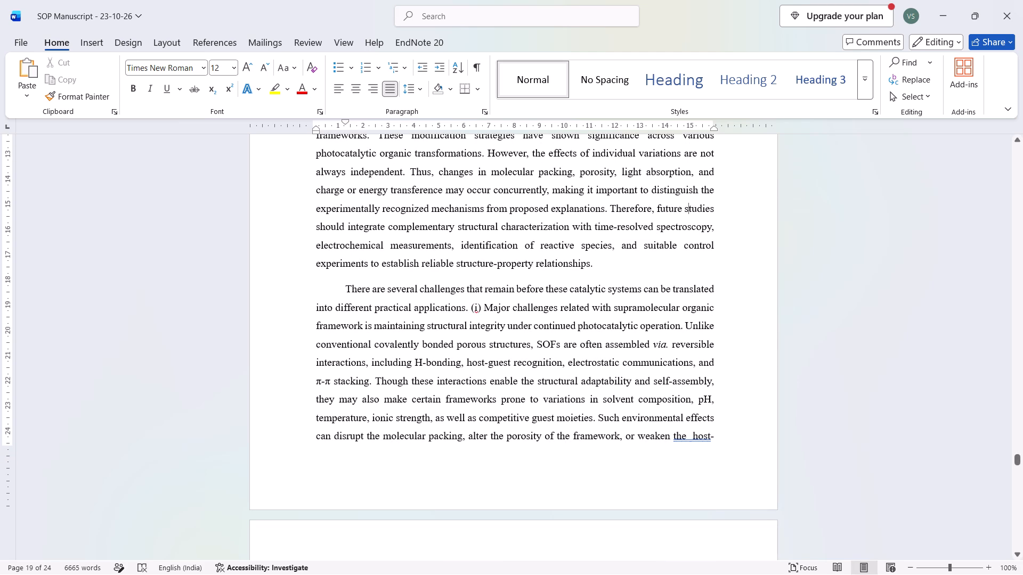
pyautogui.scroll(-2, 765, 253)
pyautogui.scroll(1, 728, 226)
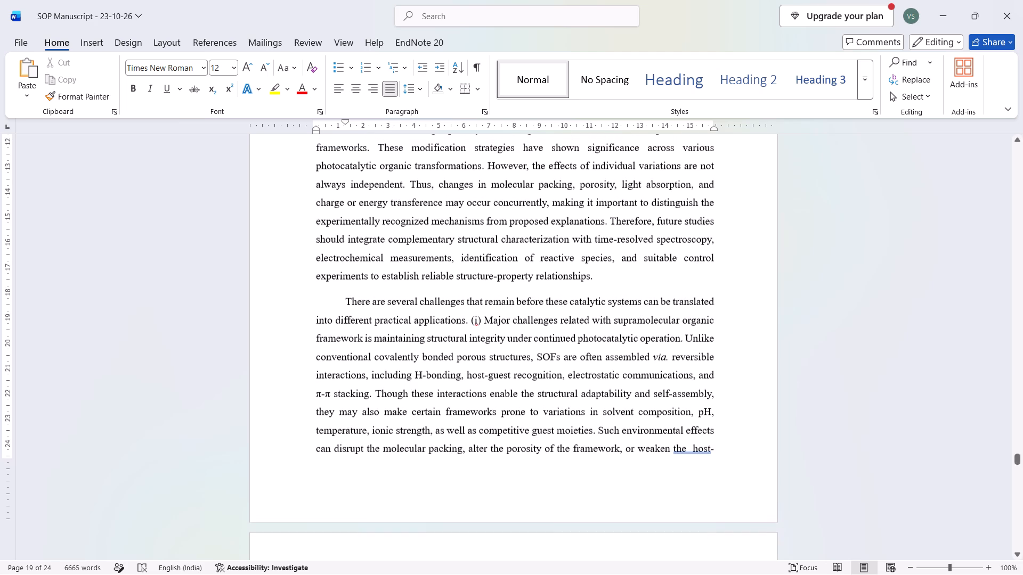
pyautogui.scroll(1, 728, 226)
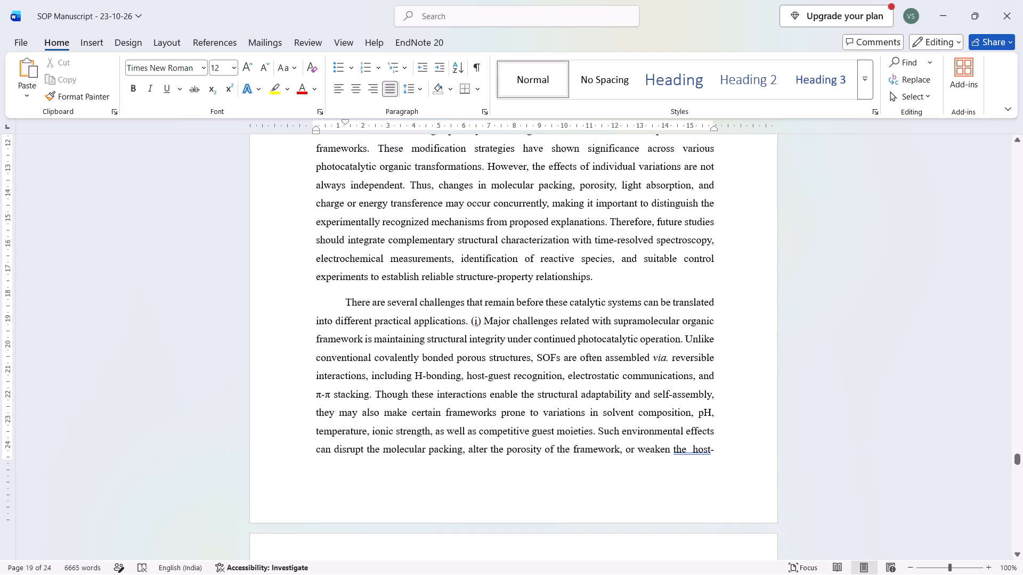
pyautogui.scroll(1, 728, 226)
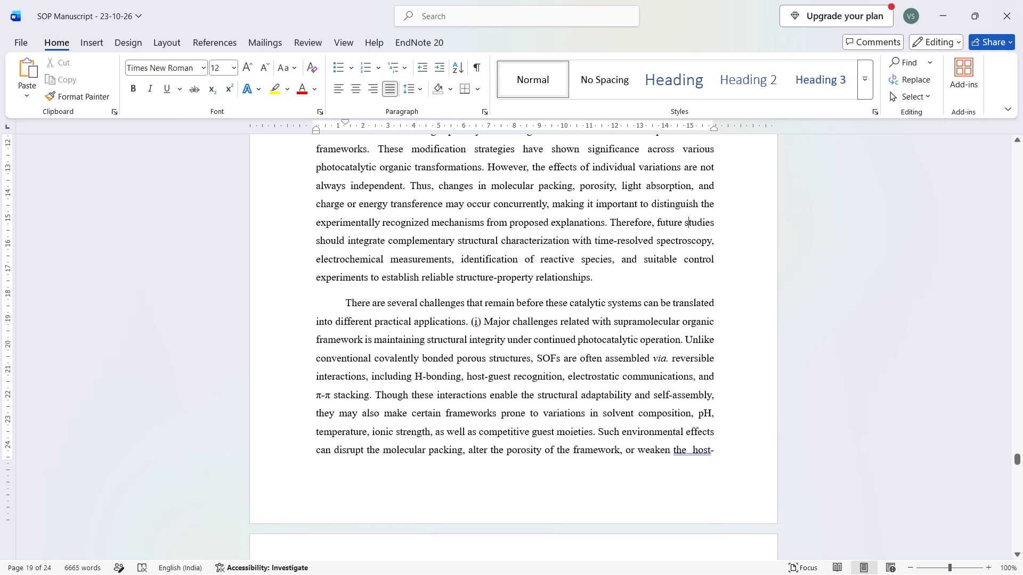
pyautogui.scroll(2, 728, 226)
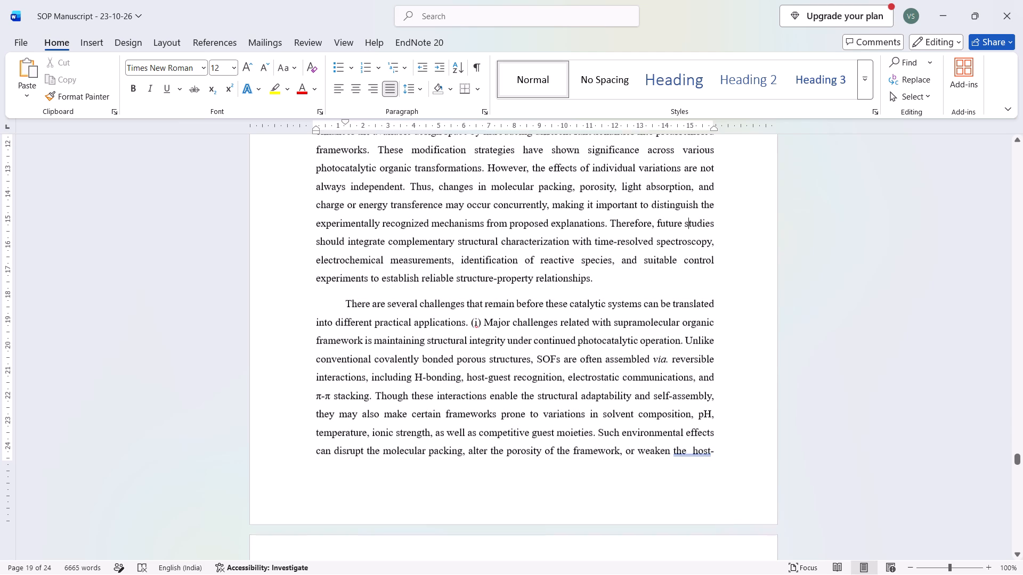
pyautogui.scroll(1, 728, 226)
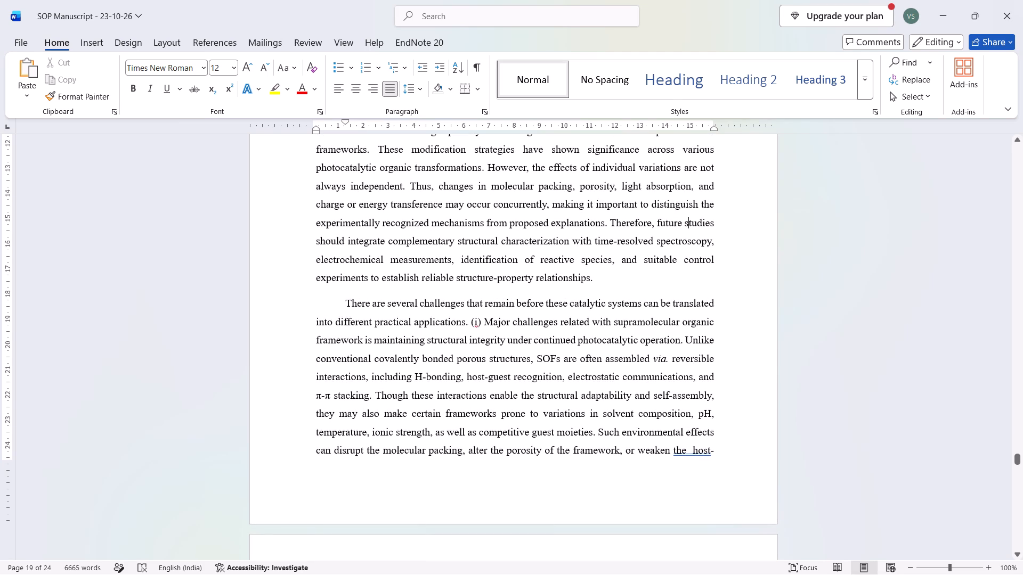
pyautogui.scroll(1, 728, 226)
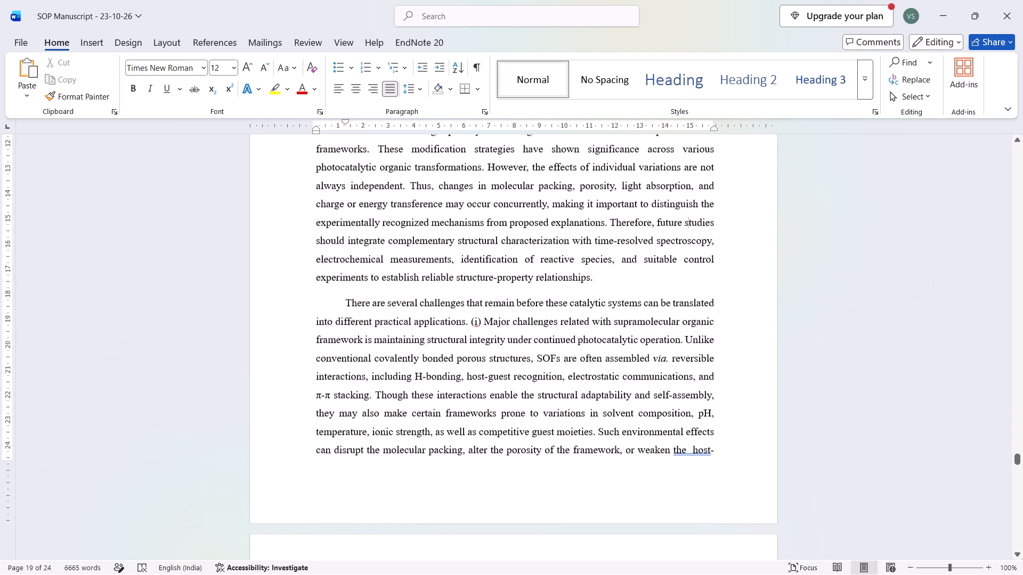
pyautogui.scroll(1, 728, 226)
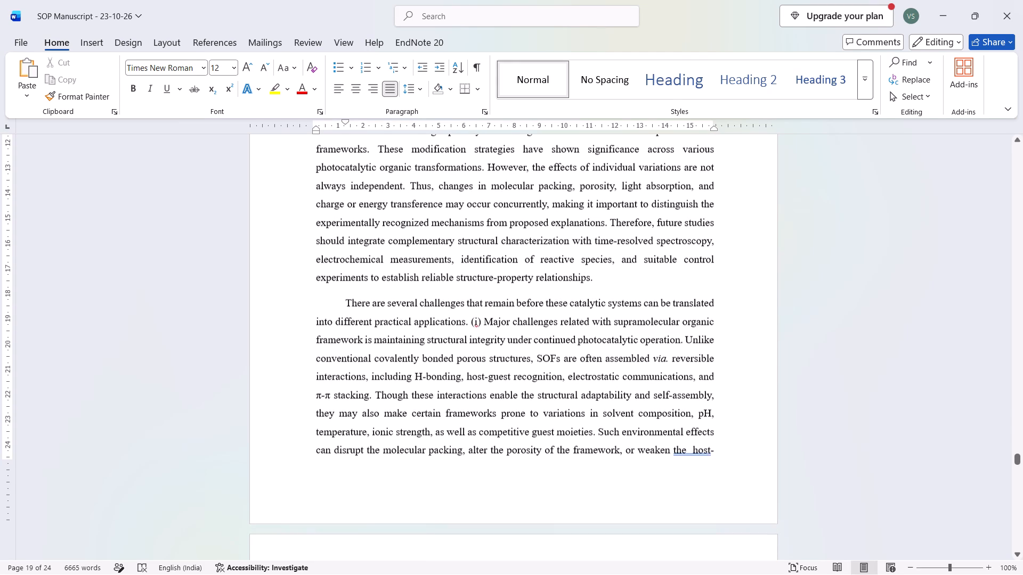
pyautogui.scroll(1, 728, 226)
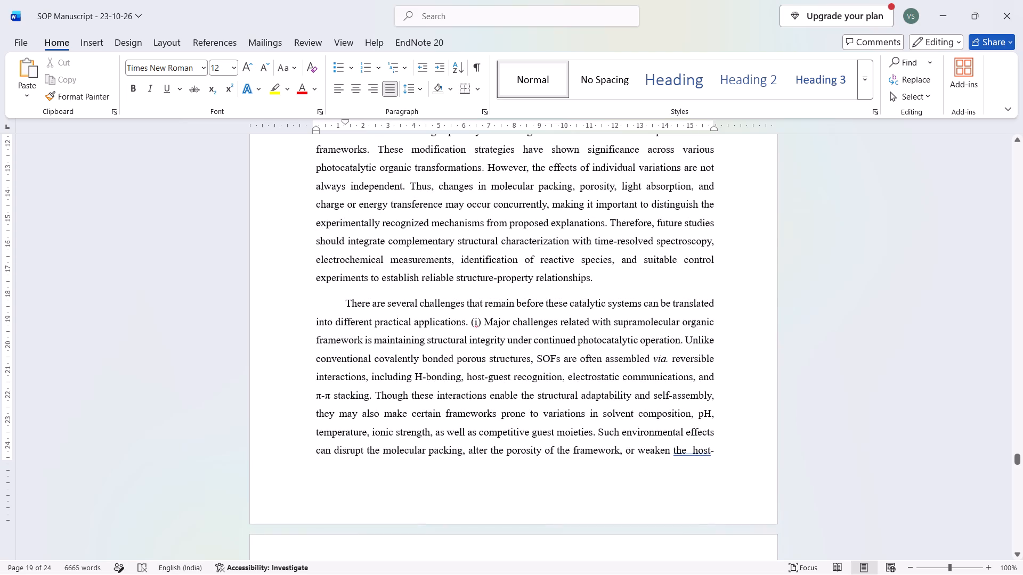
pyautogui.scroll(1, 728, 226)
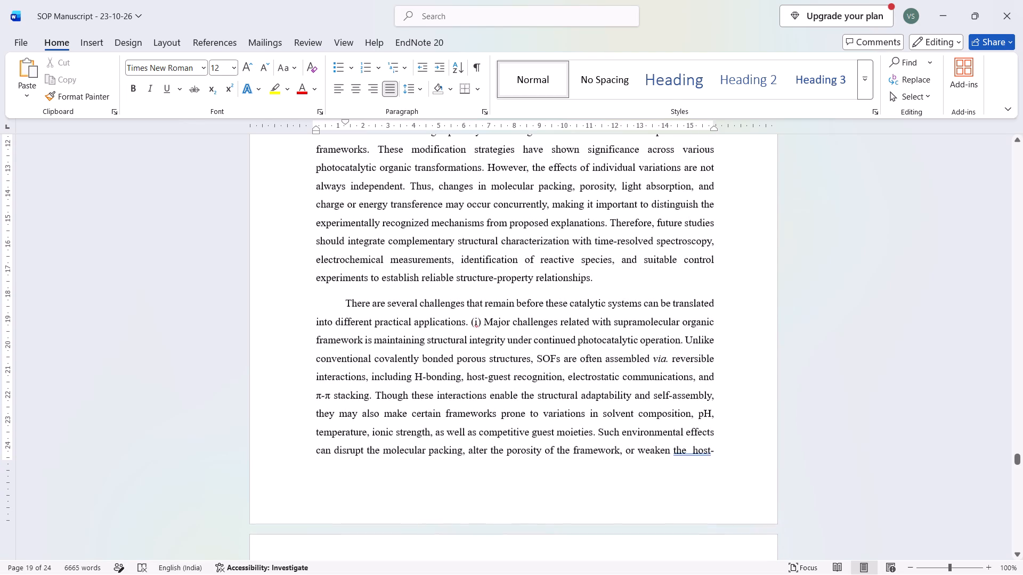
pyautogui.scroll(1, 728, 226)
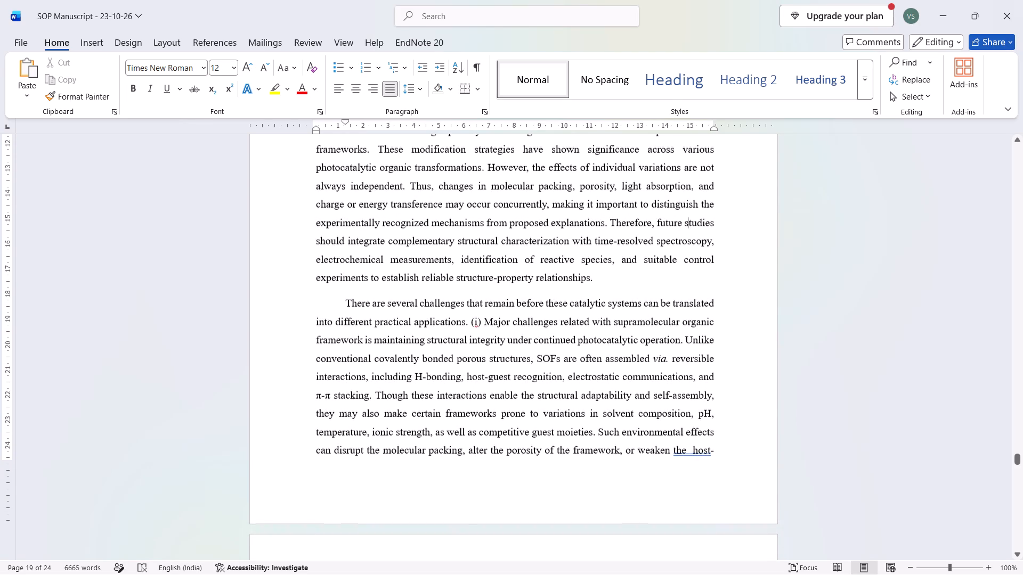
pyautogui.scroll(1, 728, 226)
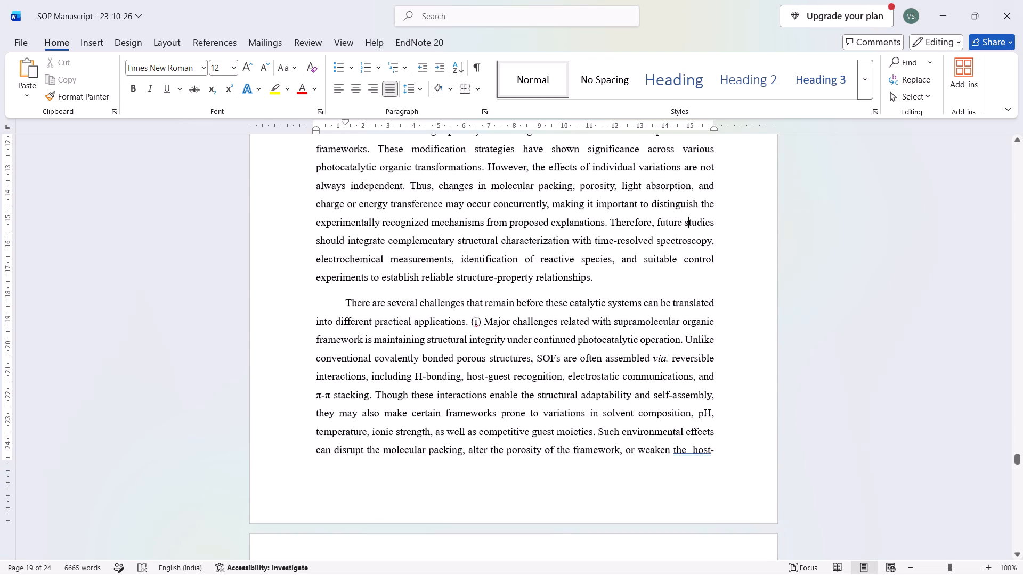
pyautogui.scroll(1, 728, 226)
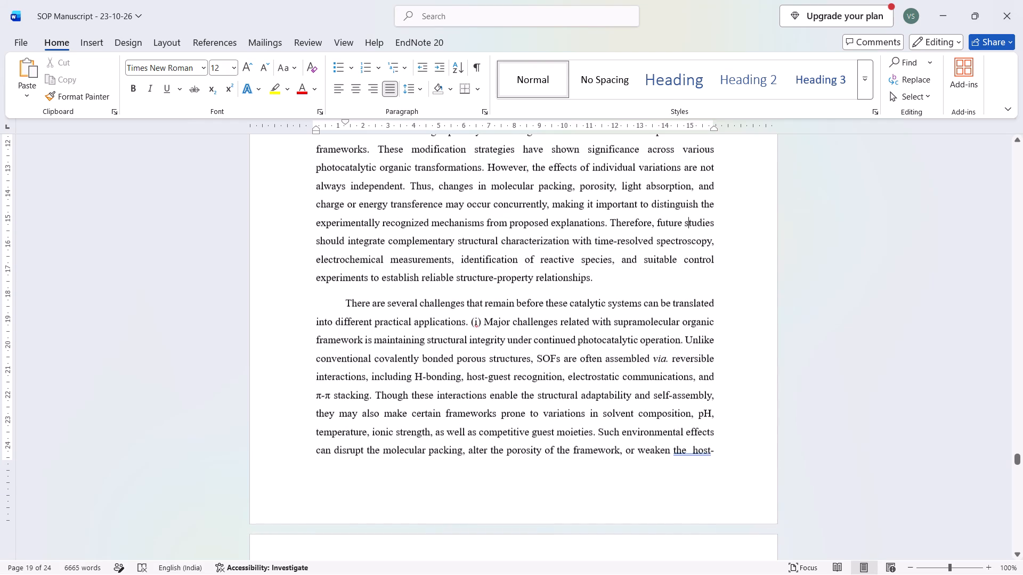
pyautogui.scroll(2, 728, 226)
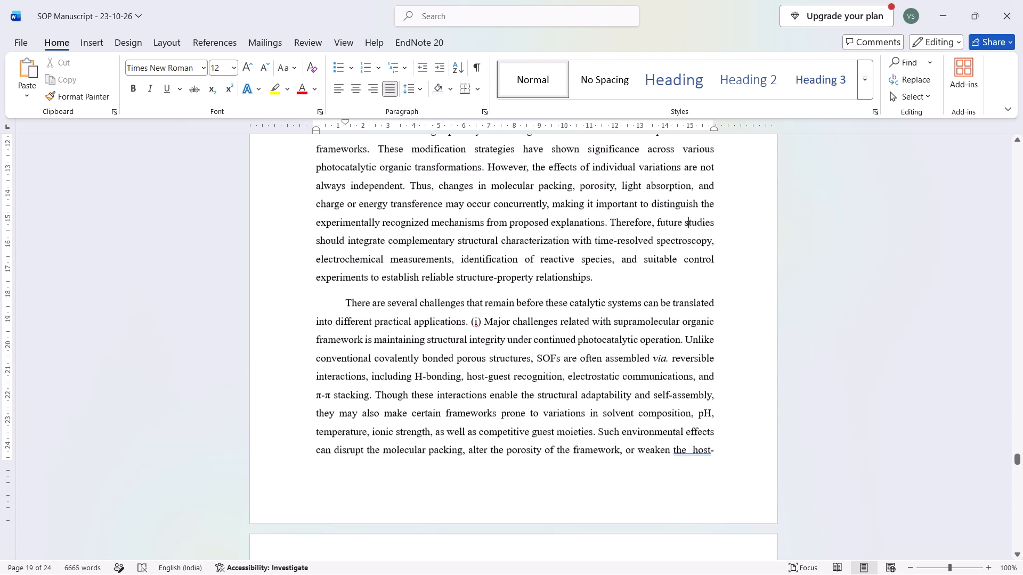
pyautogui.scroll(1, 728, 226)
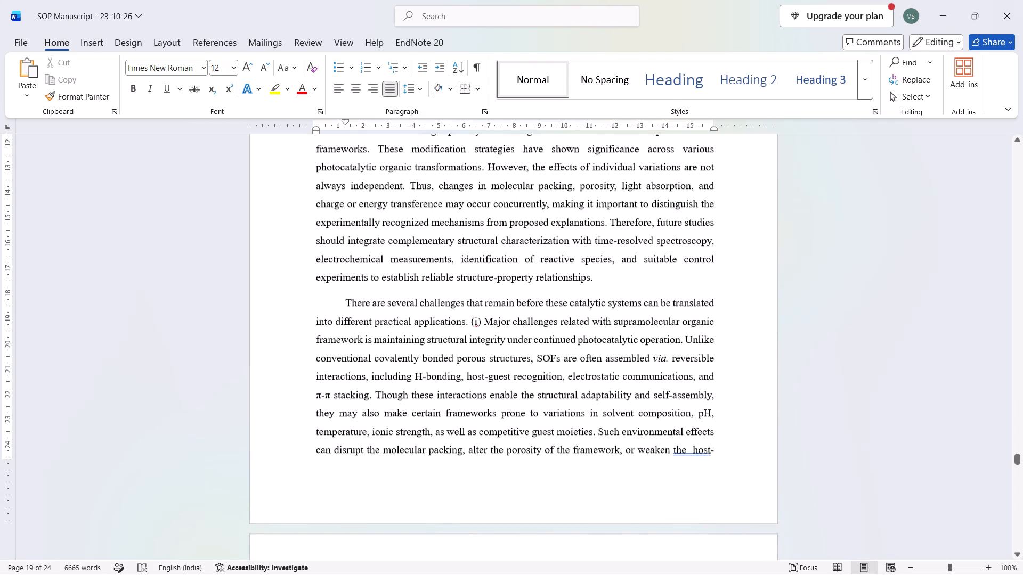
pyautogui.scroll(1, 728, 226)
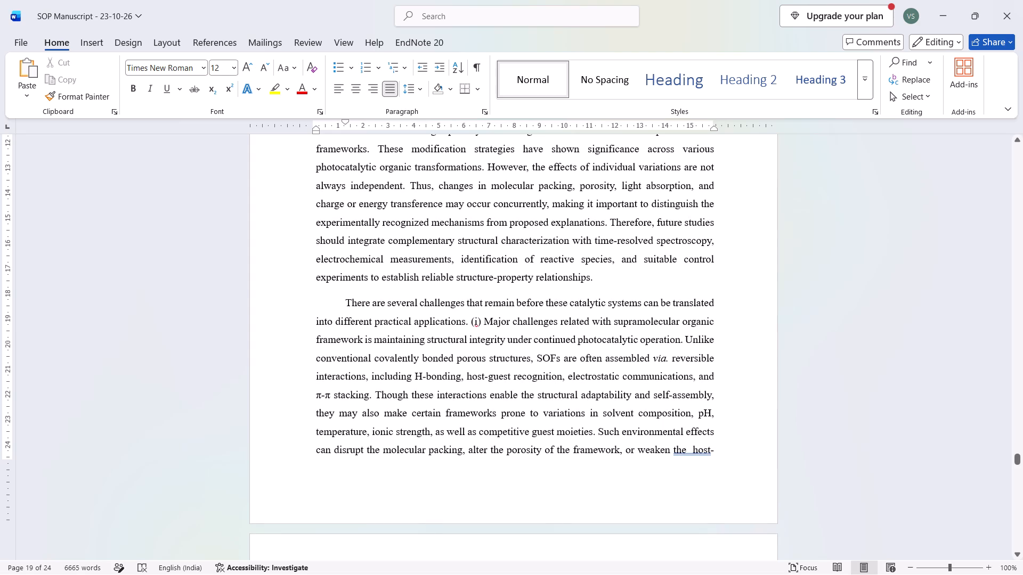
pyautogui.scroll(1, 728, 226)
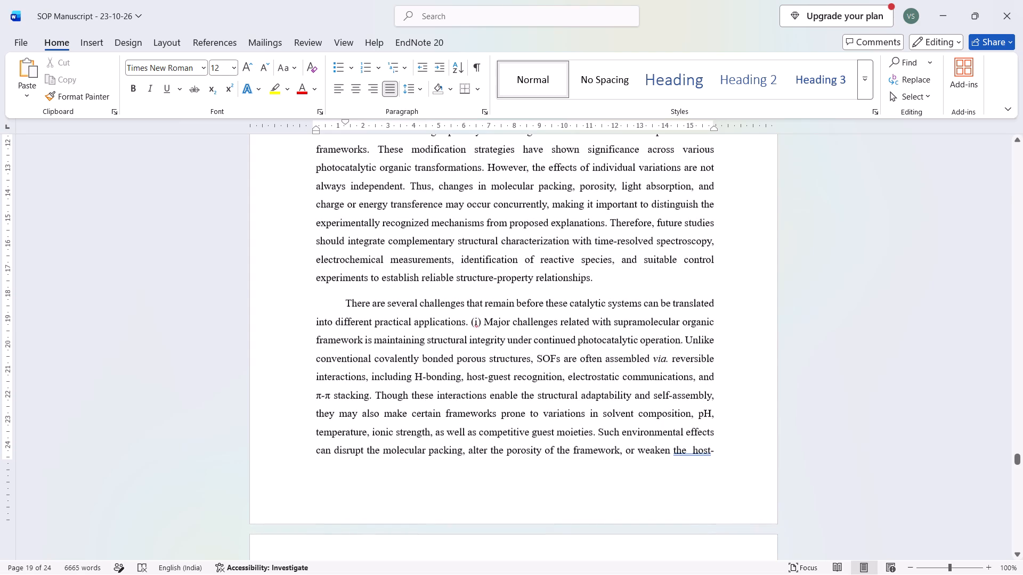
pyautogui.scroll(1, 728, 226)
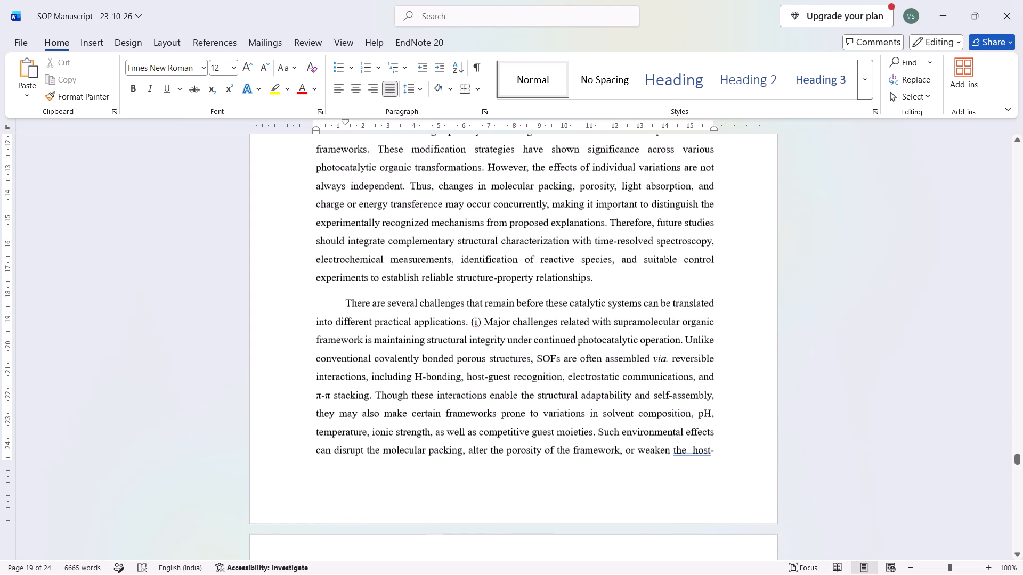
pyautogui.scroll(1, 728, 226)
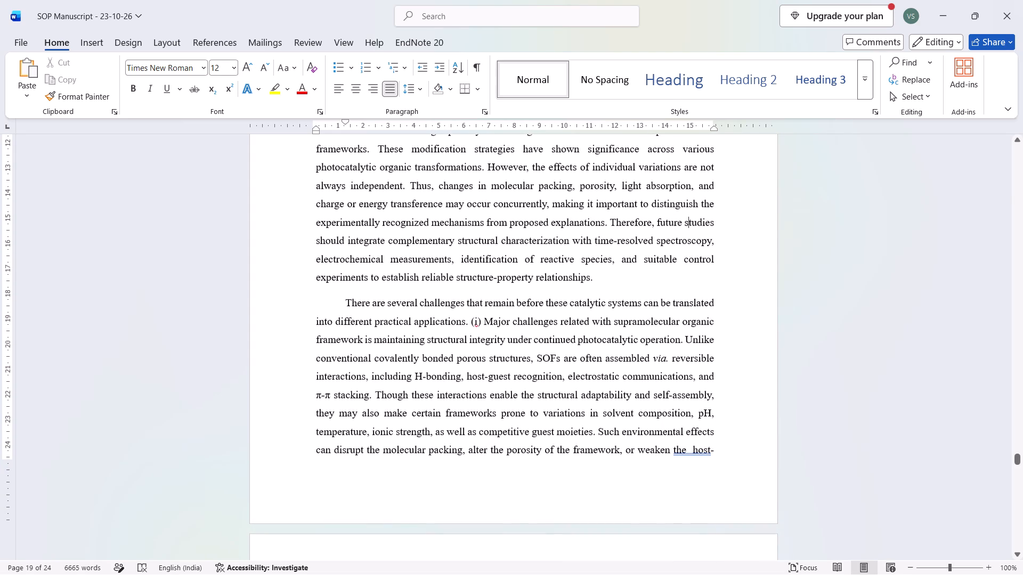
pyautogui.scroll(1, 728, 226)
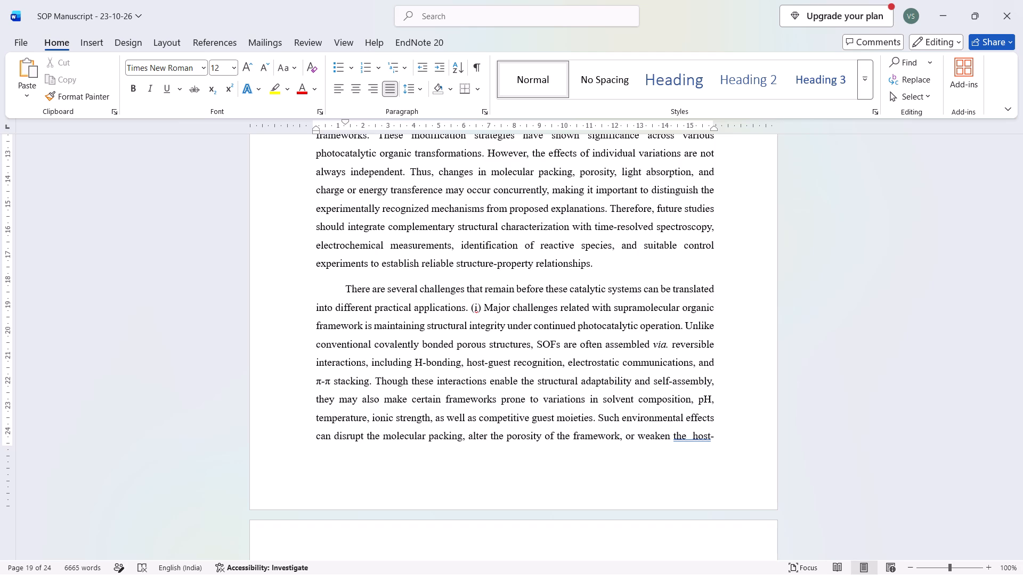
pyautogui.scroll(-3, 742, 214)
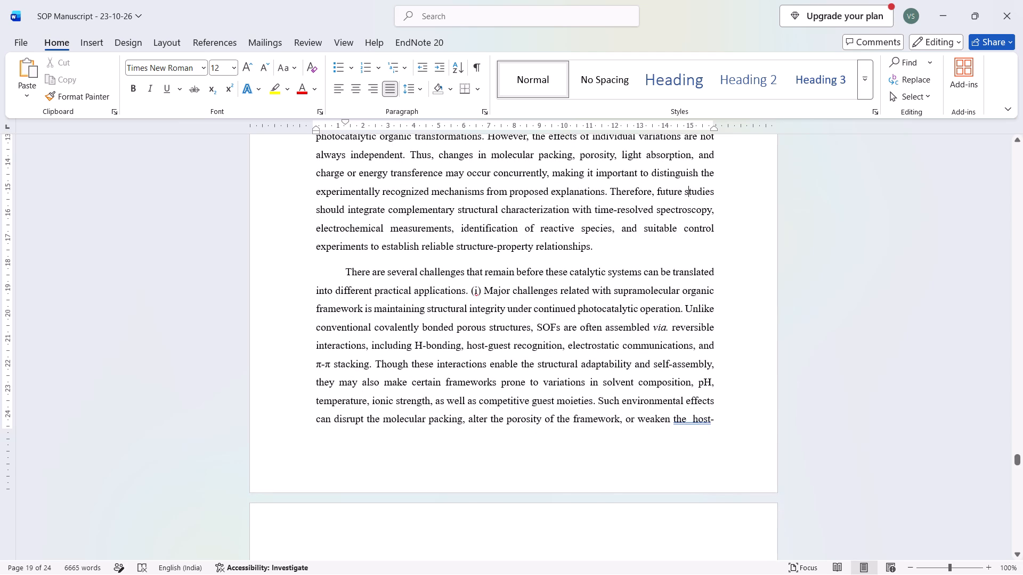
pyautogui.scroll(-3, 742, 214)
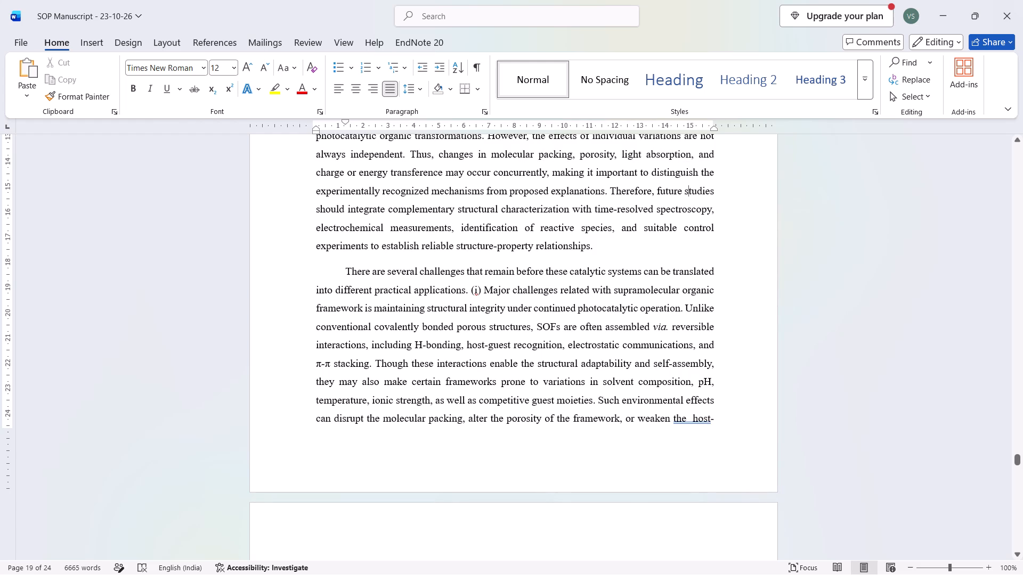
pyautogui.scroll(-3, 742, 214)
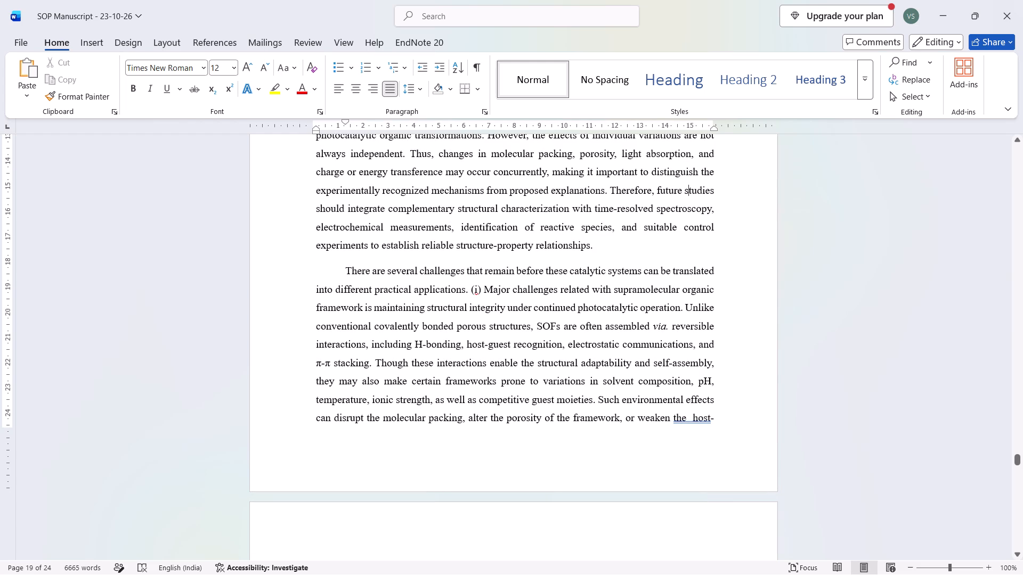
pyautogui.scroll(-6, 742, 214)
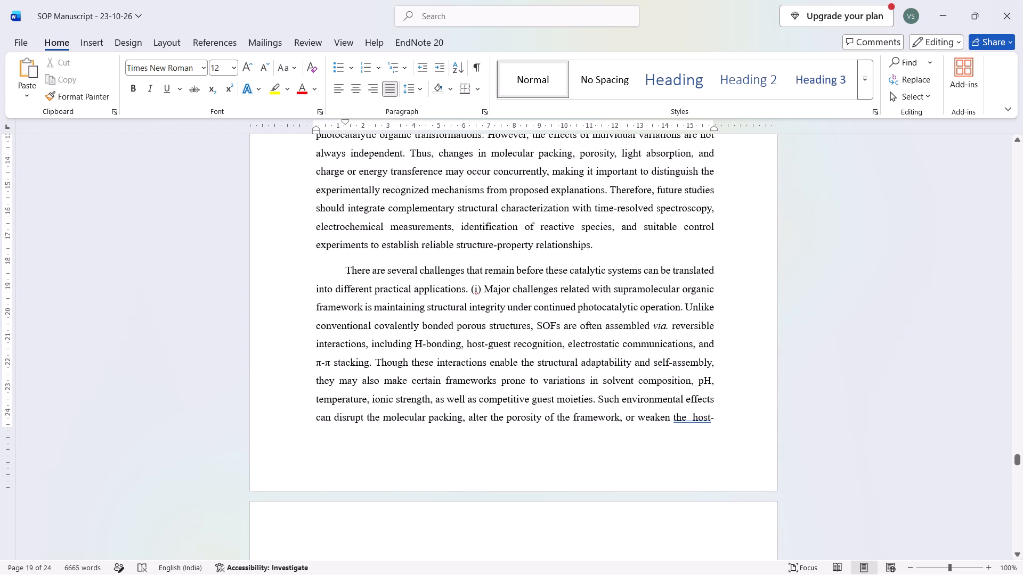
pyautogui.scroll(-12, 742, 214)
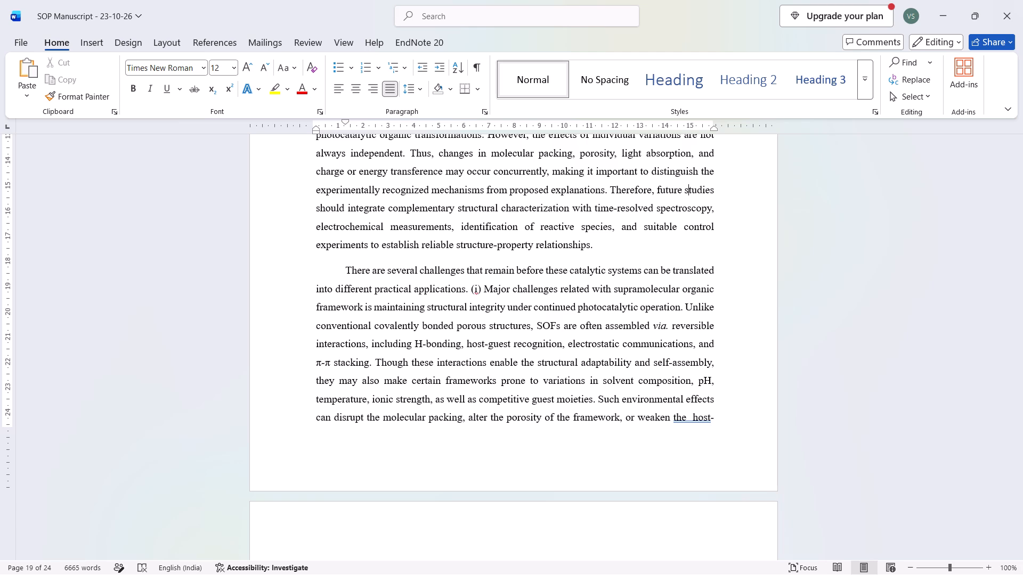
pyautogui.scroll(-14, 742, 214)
# Look up synonyms for "integrate" in the sentence on what future studies should combine.
pyautogui.moveTo(385, 209); pyautogui.dragTo(344, 203)
pyautogui.moveTo(344, 203); pyautogui.dragTo(345, 207)
pyautogui.rightClick(367, 208)
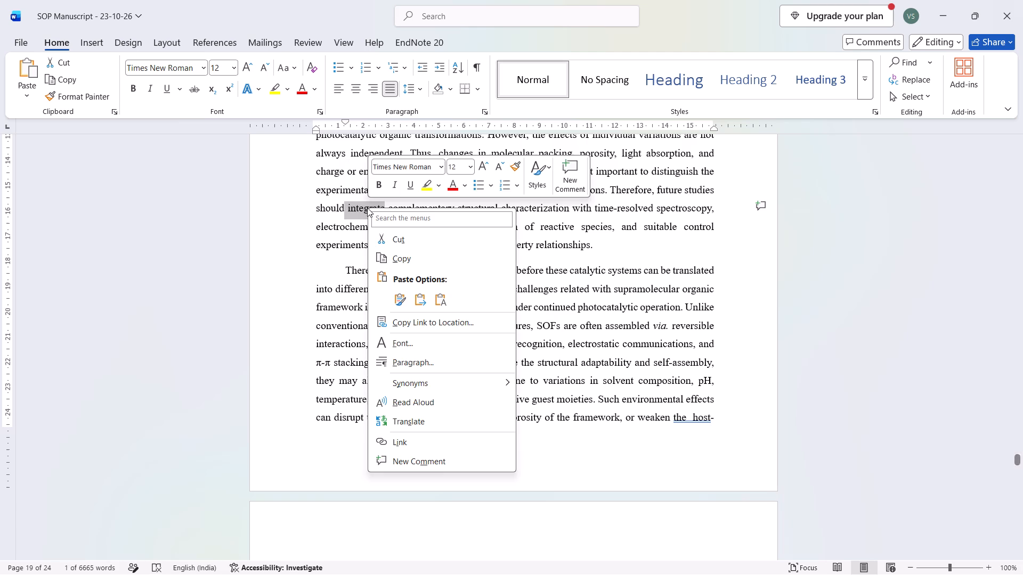
pyautogui.click(418, 380)
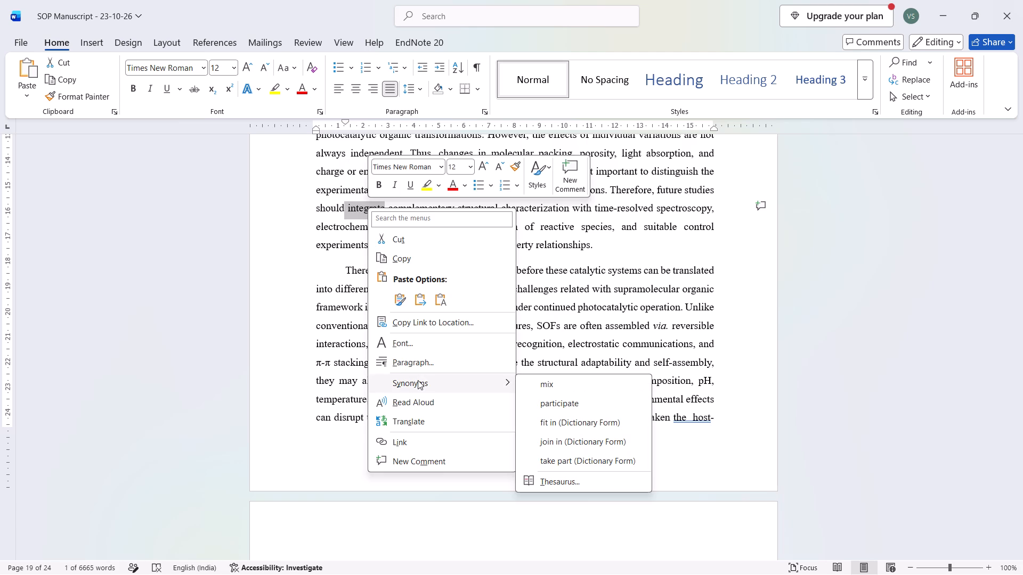
pyautogui.click(603, 358)
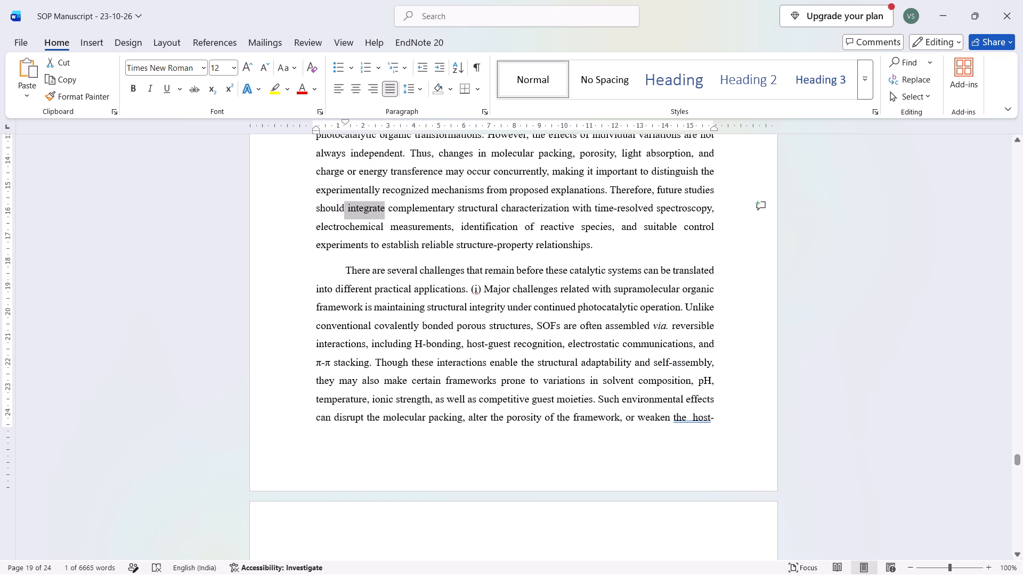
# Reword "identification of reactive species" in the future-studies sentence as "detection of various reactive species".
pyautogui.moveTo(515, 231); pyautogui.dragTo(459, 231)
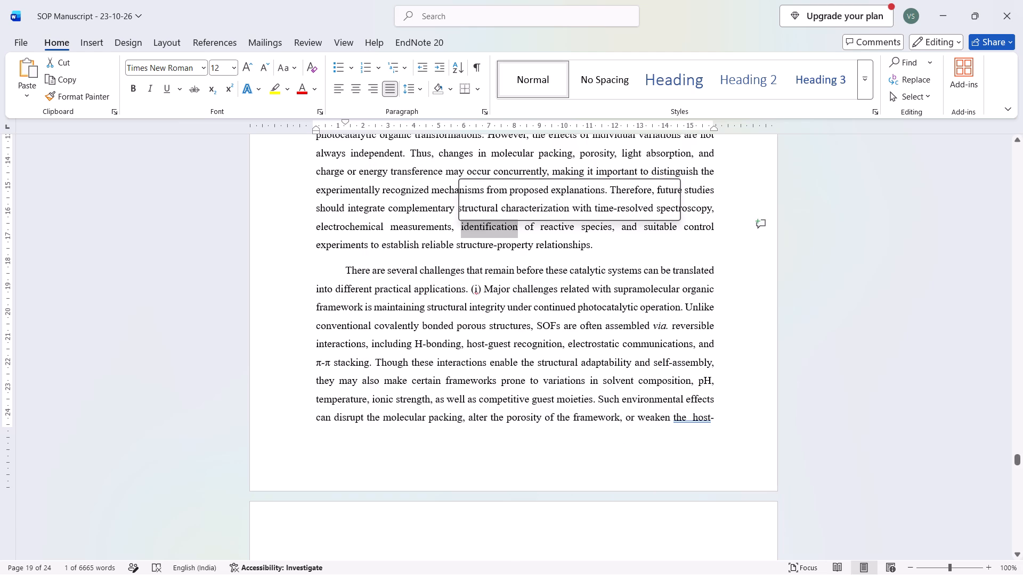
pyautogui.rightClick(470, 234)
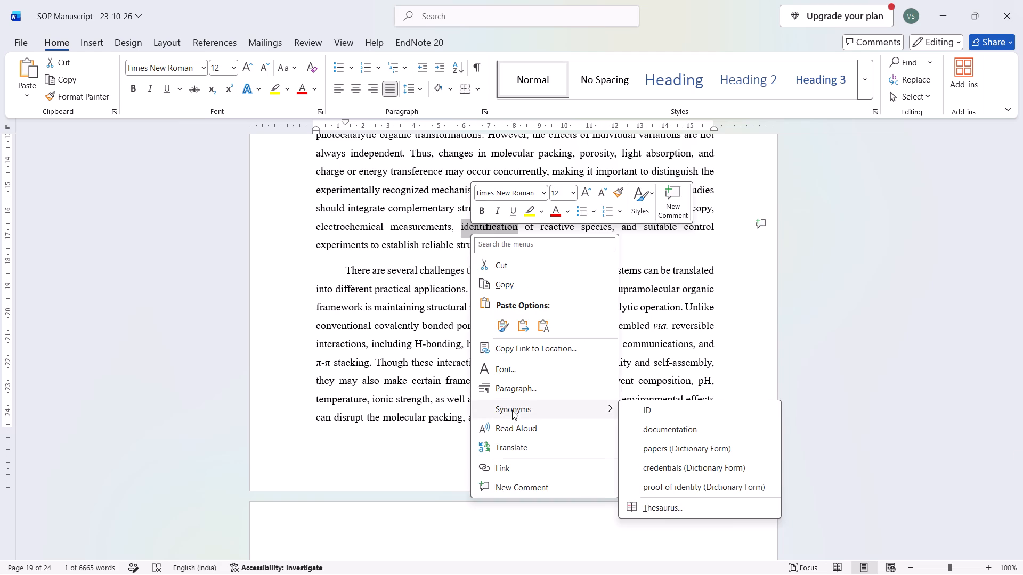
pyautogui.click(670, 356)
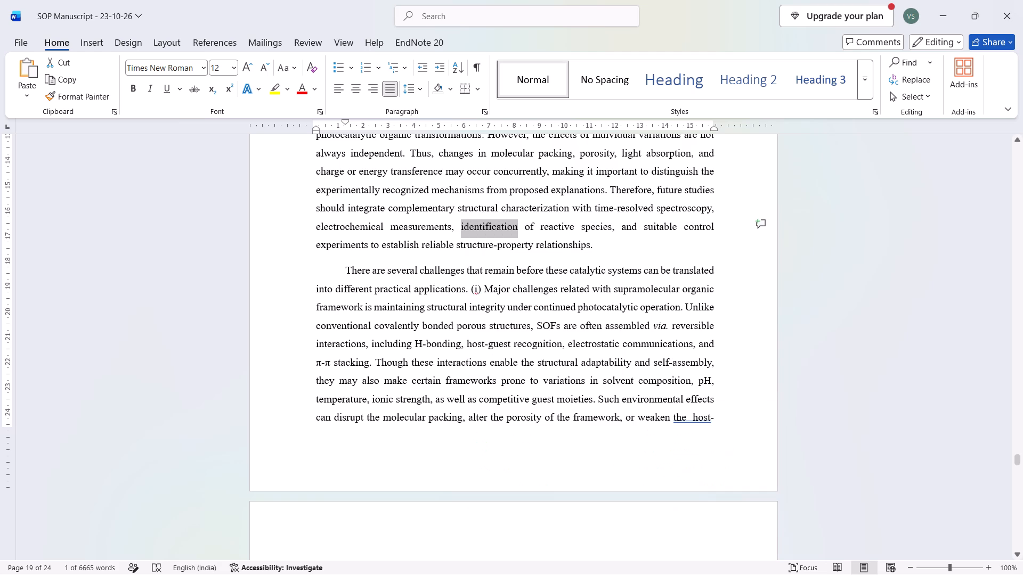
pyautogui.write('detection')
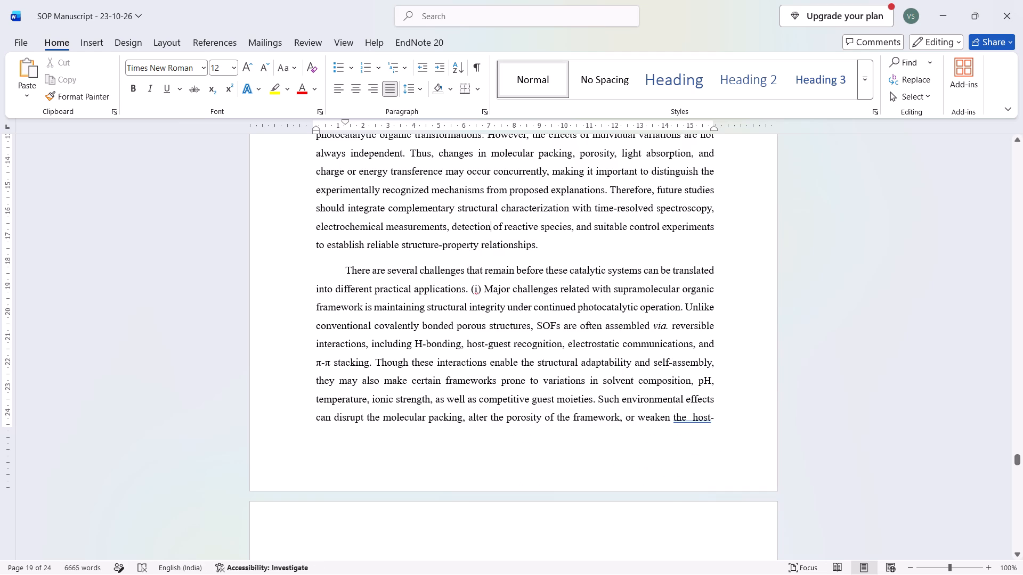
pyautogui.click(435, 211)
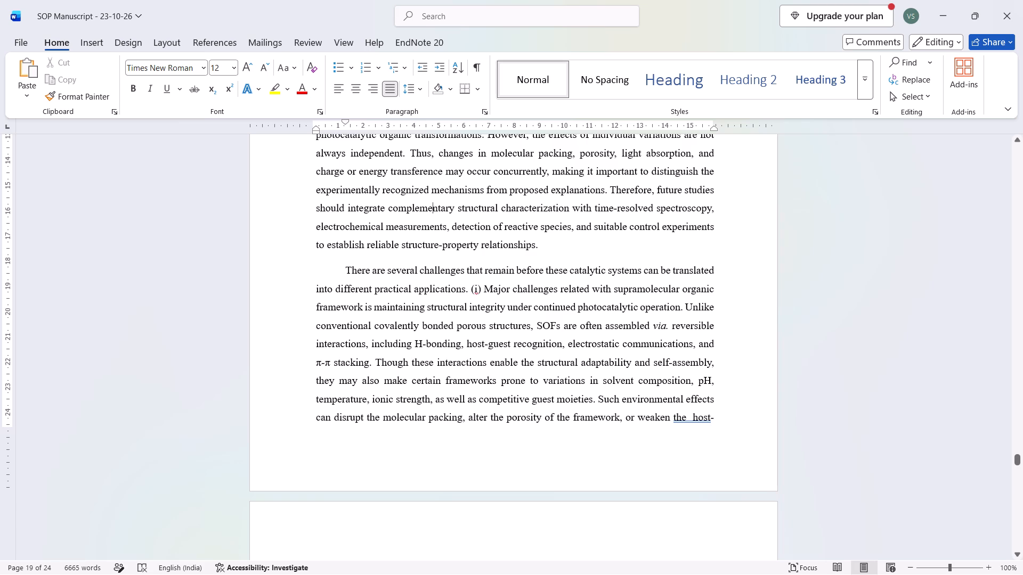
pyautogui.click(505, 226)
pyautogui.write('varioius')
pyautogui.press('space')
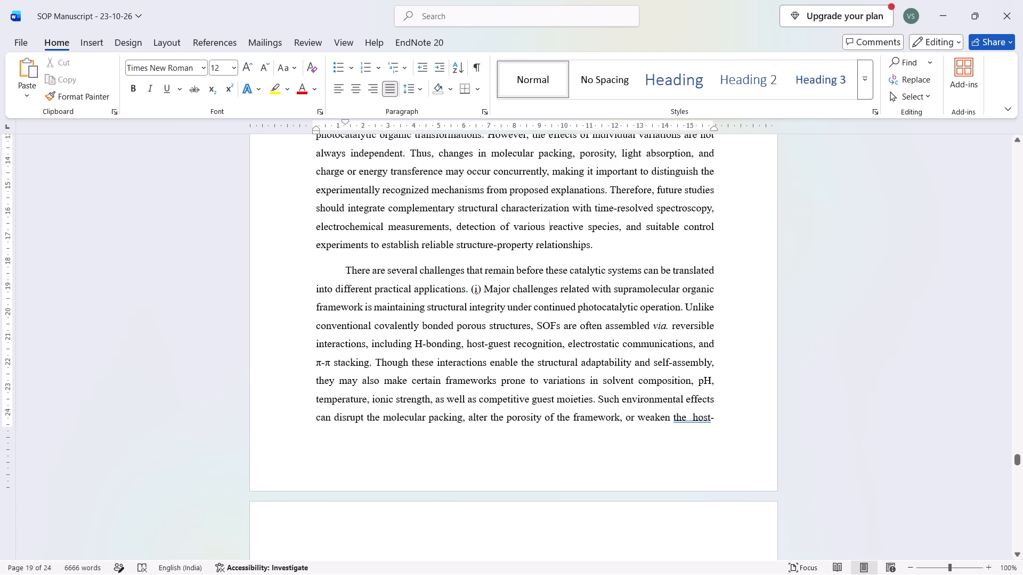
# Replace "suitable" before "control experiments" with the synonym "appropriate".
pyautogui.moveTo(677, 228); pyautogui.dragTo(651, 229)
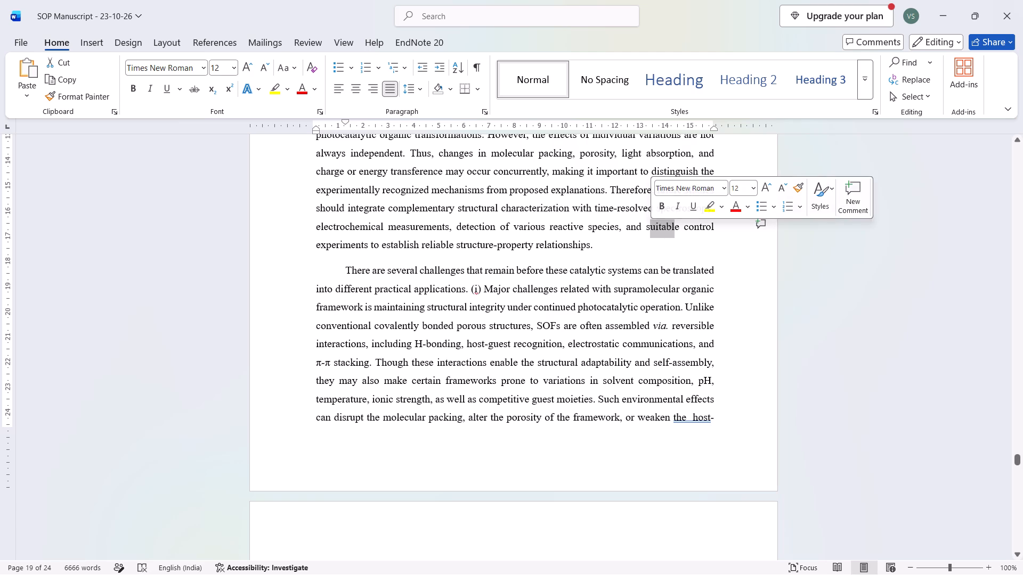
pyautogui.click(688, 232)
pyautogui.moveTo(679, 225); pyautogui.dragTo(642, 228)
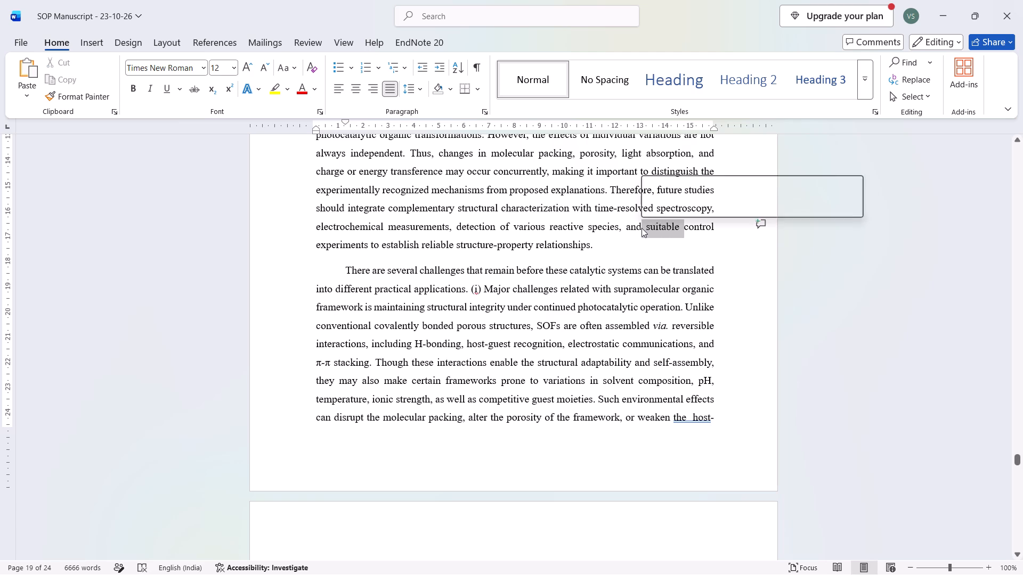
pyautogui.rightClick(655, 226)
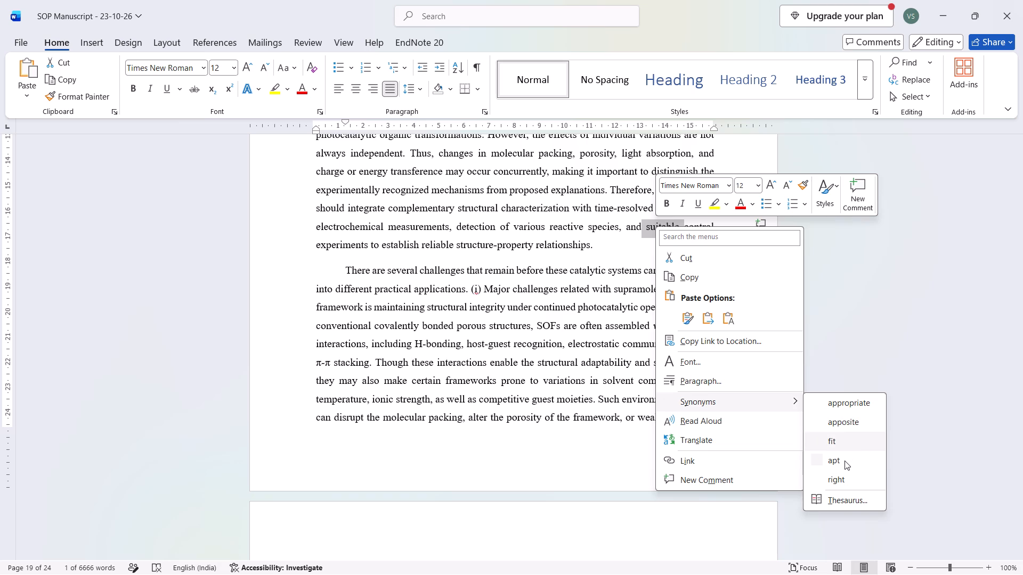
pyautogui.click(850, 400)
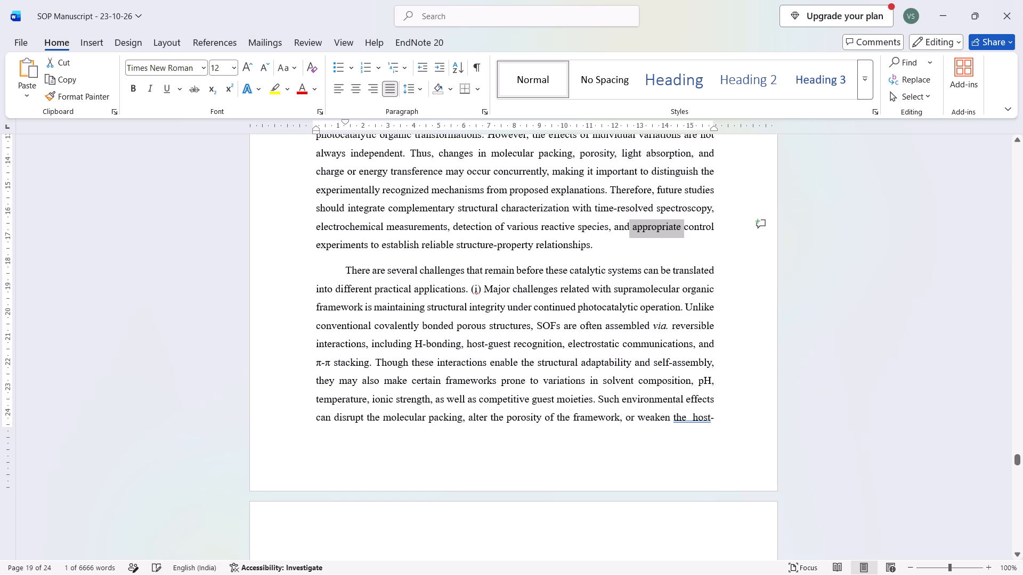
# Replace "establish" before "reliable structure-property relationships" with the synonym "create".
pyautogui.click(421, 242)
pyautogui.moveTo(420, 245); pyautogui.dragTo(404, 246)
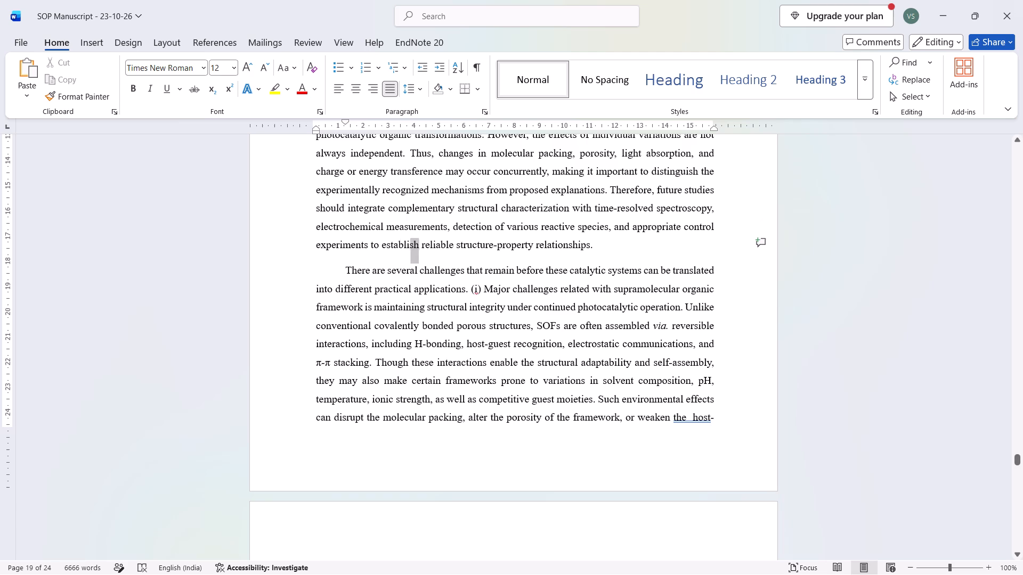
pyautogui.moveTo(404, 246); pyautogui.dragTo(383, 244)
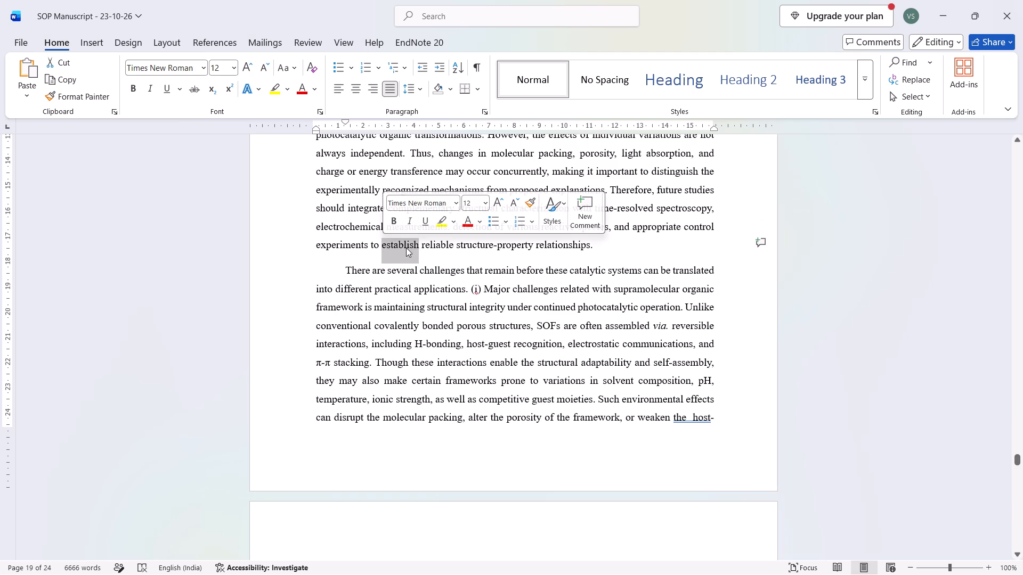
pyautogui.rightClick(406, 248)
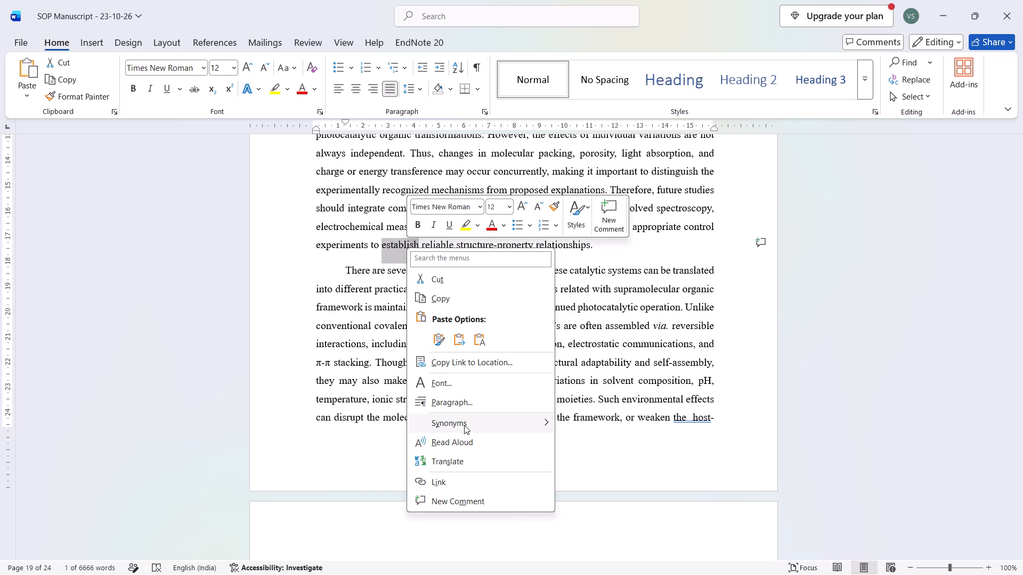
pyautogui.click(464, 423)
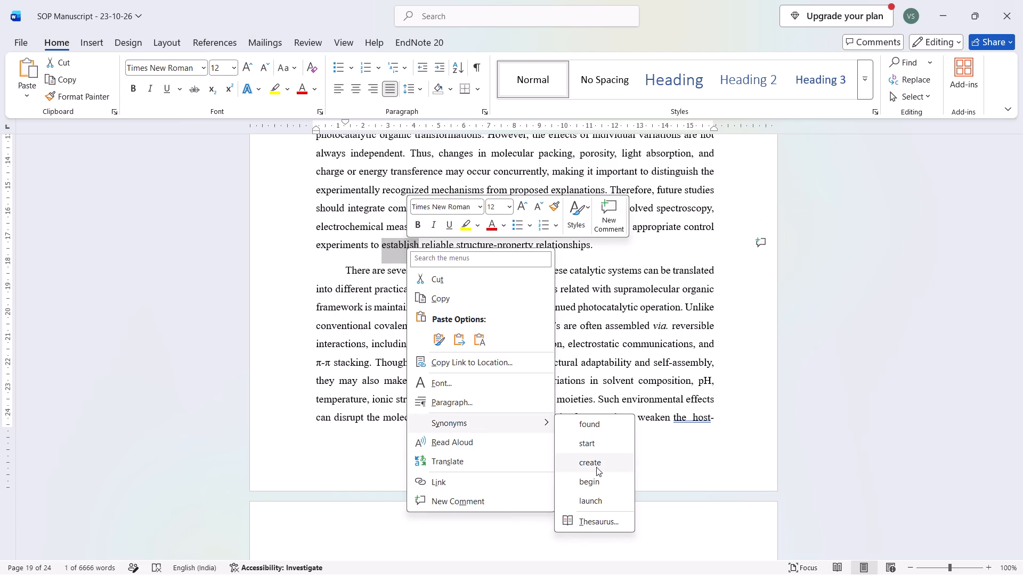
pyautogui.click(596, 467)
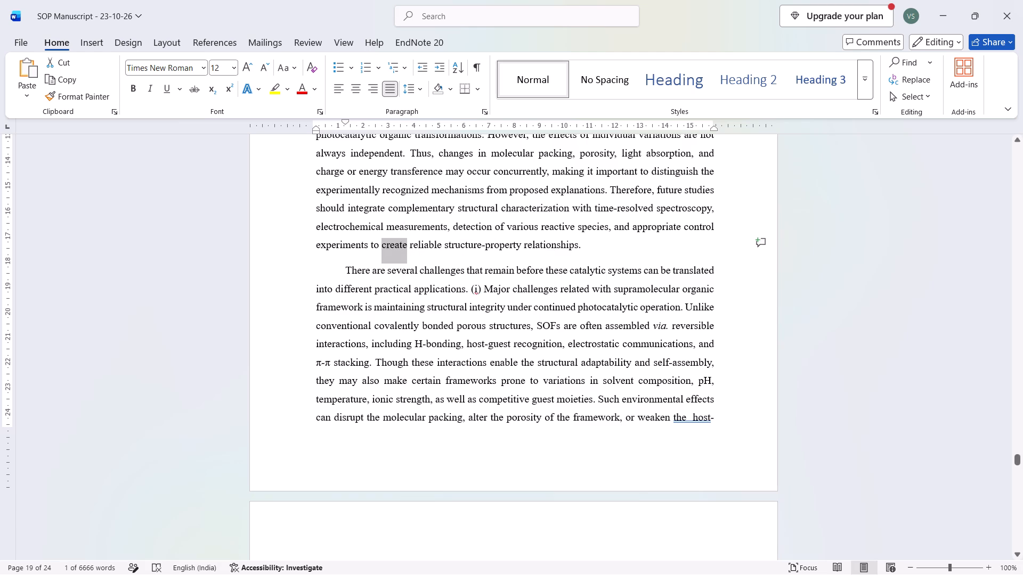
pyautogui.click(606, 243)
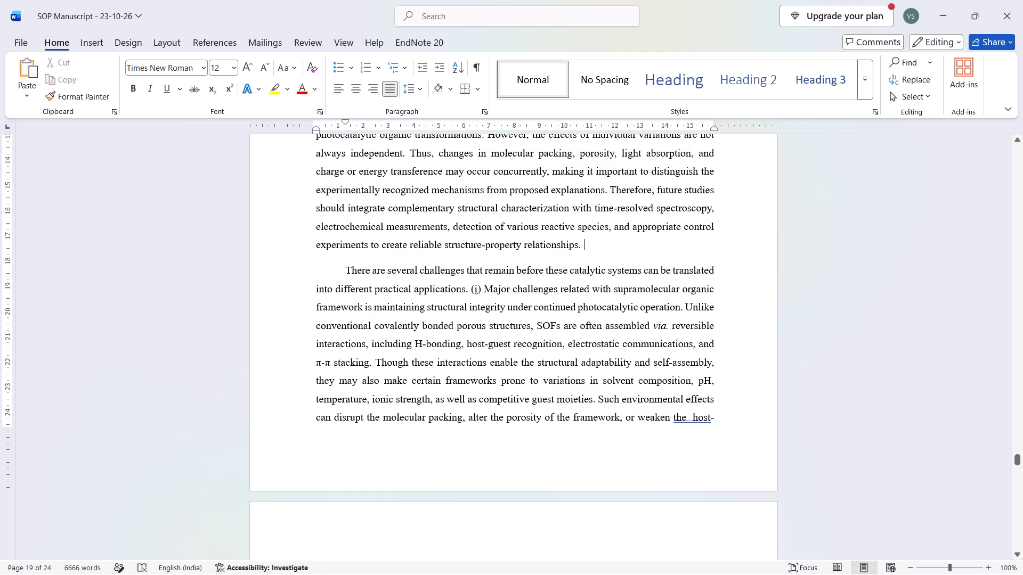
# Undo the latest wording changes in the future-studies sentence and the earlier insertion of "the" before "host-guest" in challenge (i).
pyautogui.scroll(3, 606, 243)
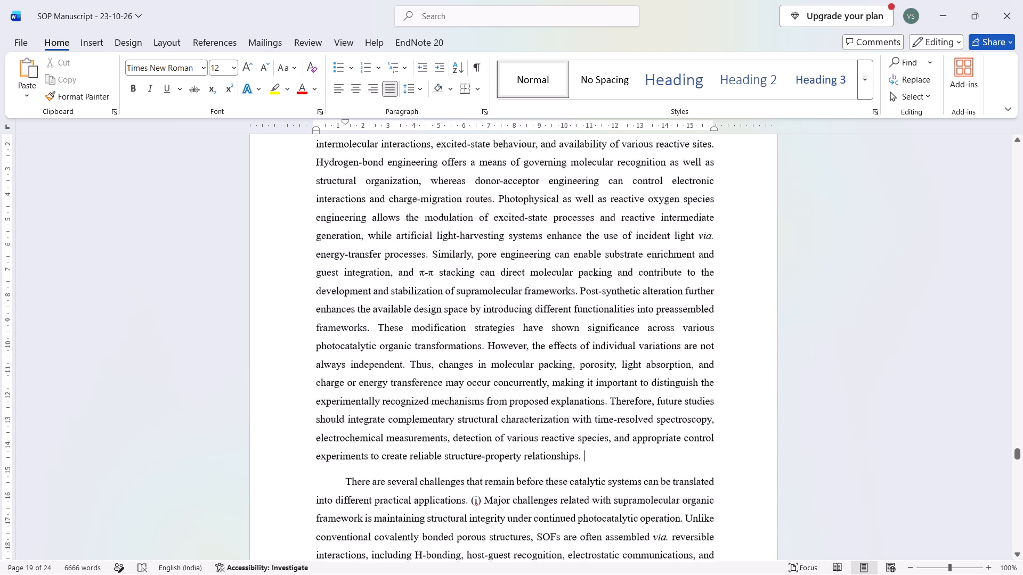
pyautogui.scroll(1, 606, 243)
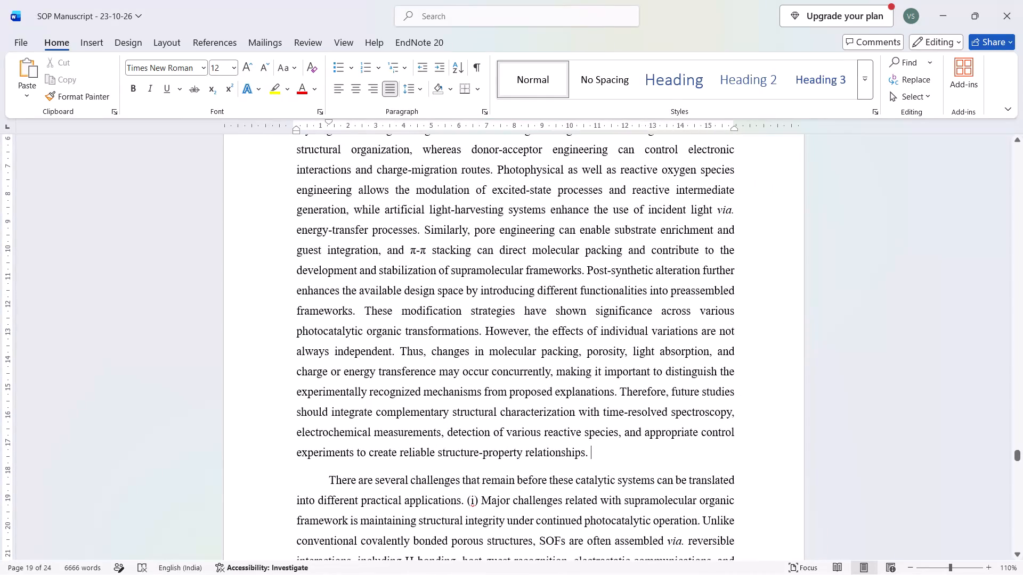
pyautogui.scroll(-1, 606, 243)
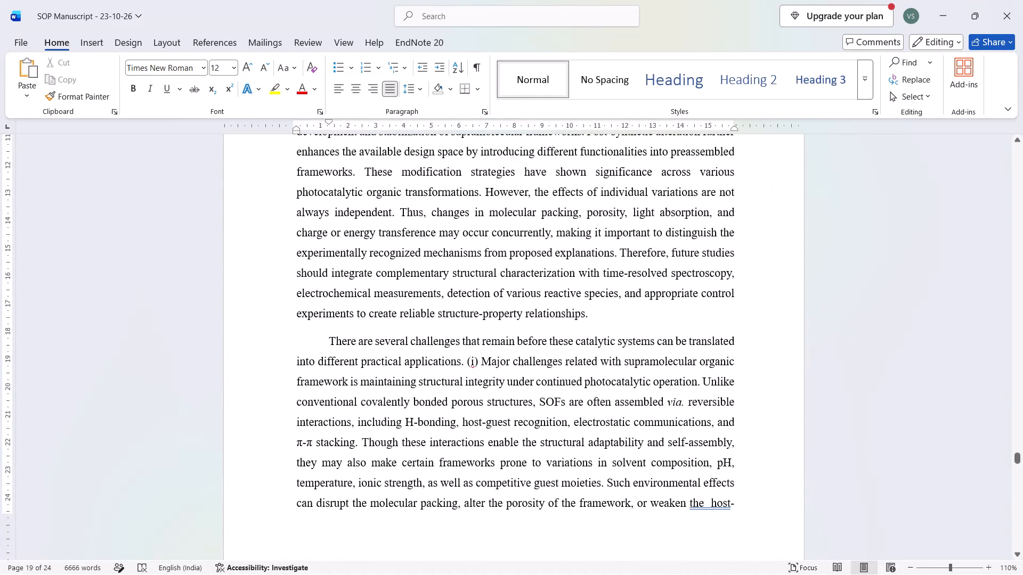
pyautogui.scroll(-1, 598, 290)
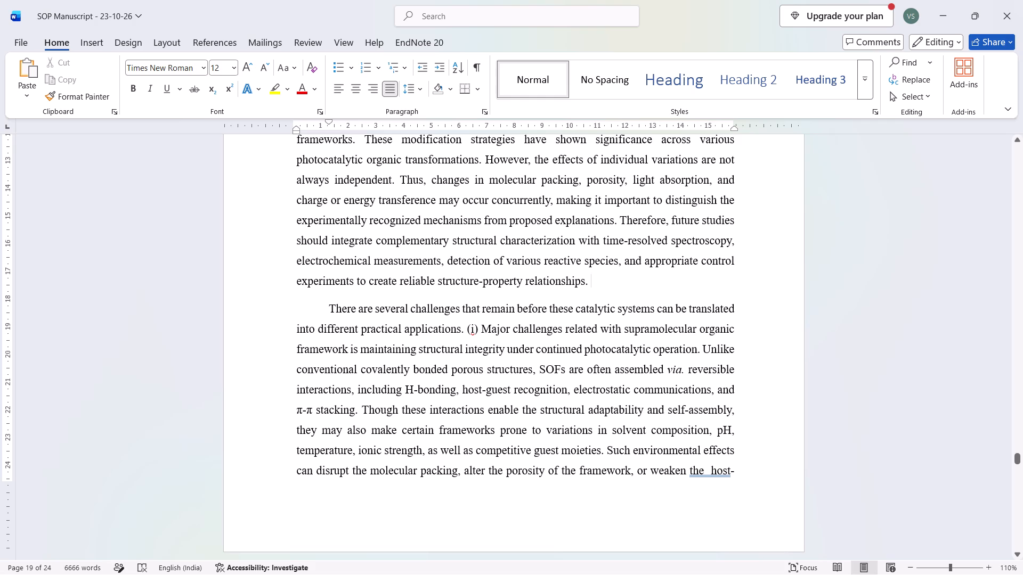
pyautogui.hotkey('ctrl', 'z')
pyautogui.hotkey('ctrl', 'z')
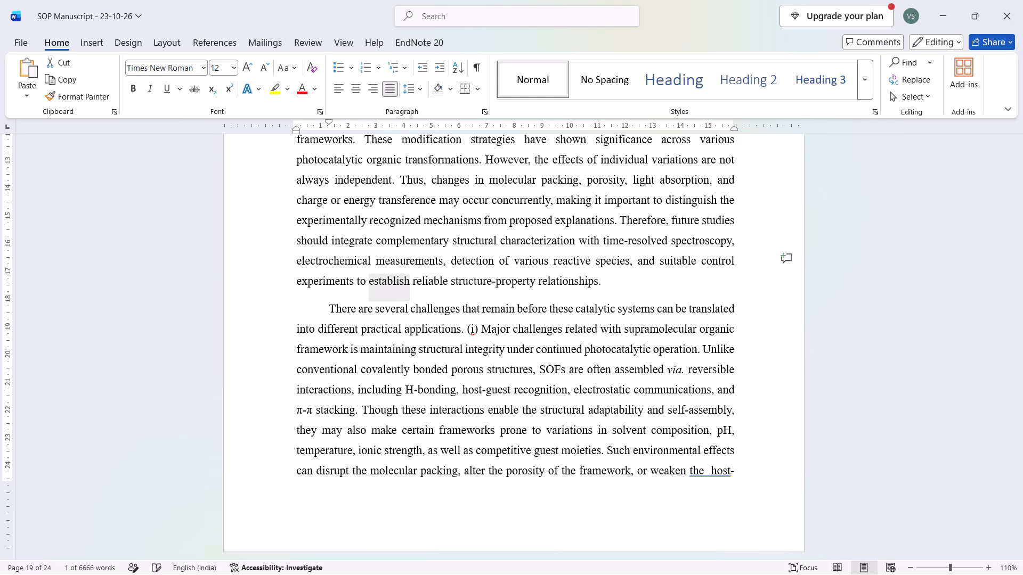
pyautogui.hotkey('ctrl', 'z')
pyautogui.hotkey('ctrl', 'z')
pyautogui.hotkey('ctrl', 'z')
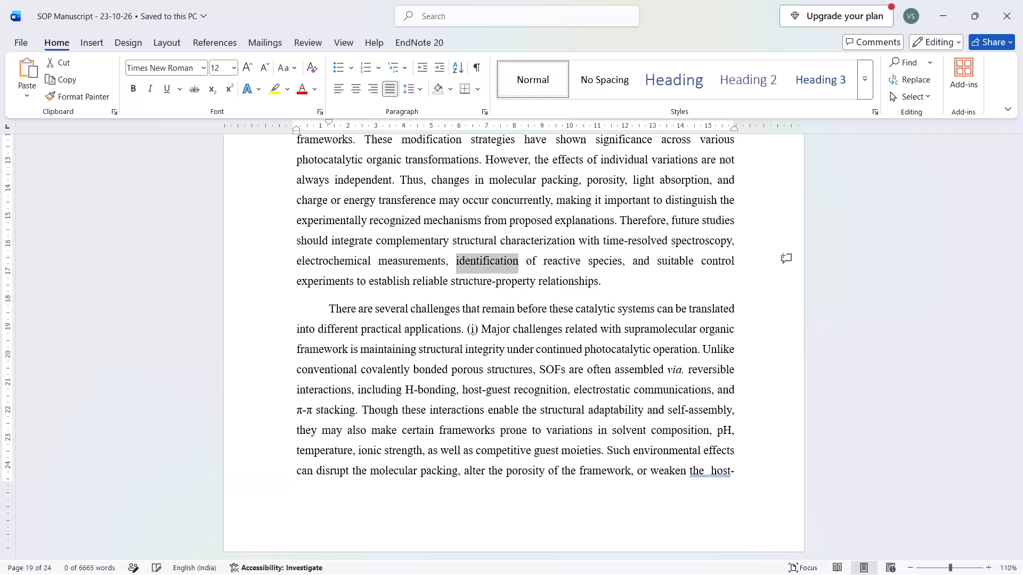
pyautogui.hotkey('ctrl', 'z')
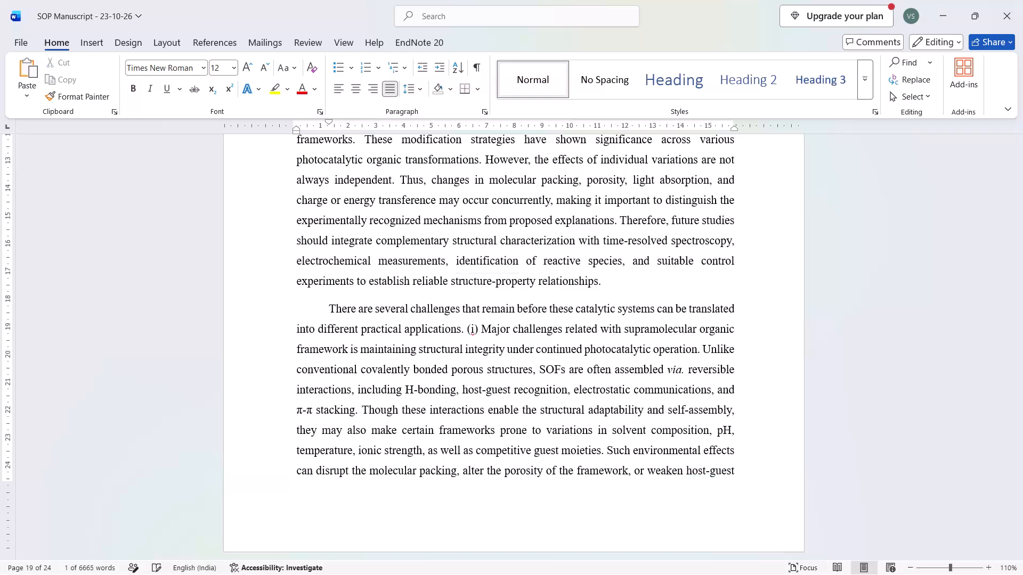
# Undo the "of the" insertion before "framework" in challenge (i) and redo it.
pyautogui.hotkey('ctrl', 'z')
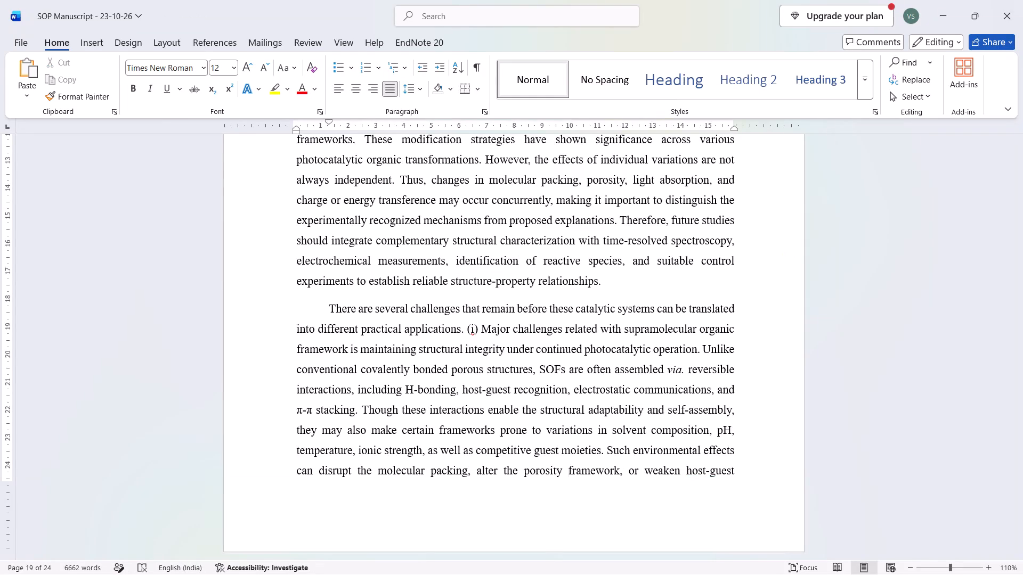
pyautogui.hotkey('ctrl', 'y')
# Insert "the" before "host-guest interactions" in the environmental effects sentence of challenge (i).
pyautogui.scroll(-1, 598, 290)
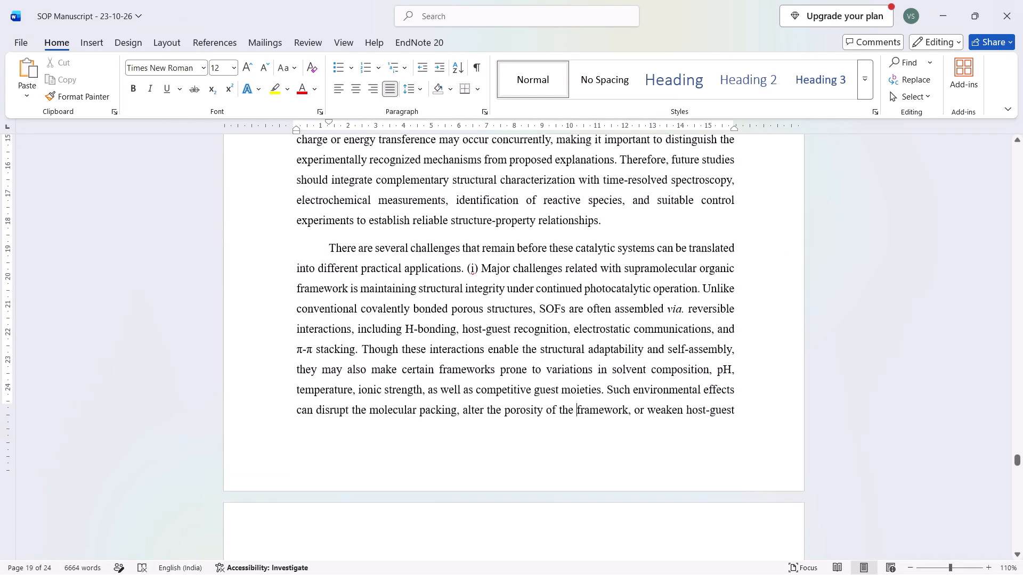
pyautogui.scroll(-2, 598, 290)
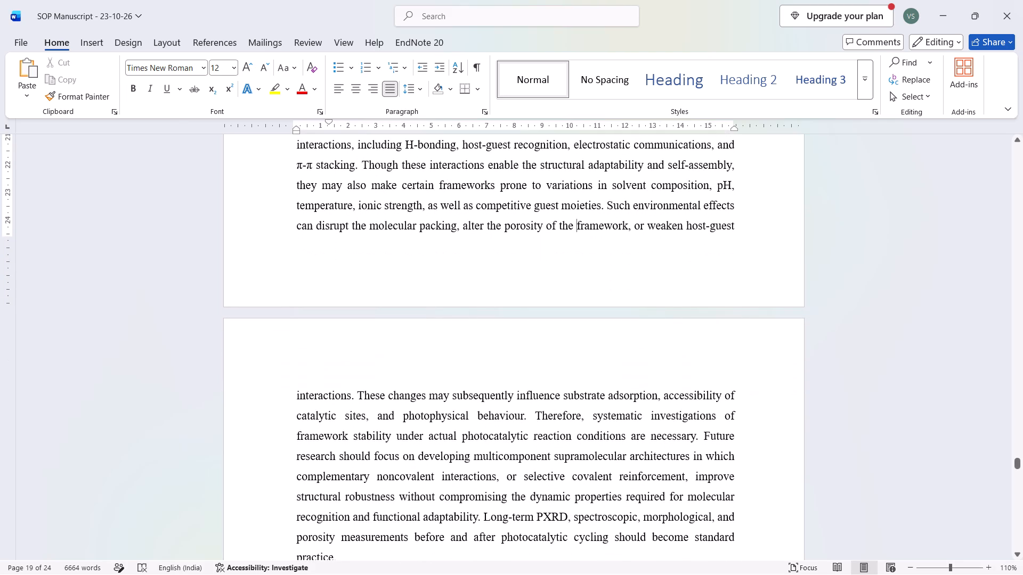
pyautogui.scroll(-1, 612, 302)
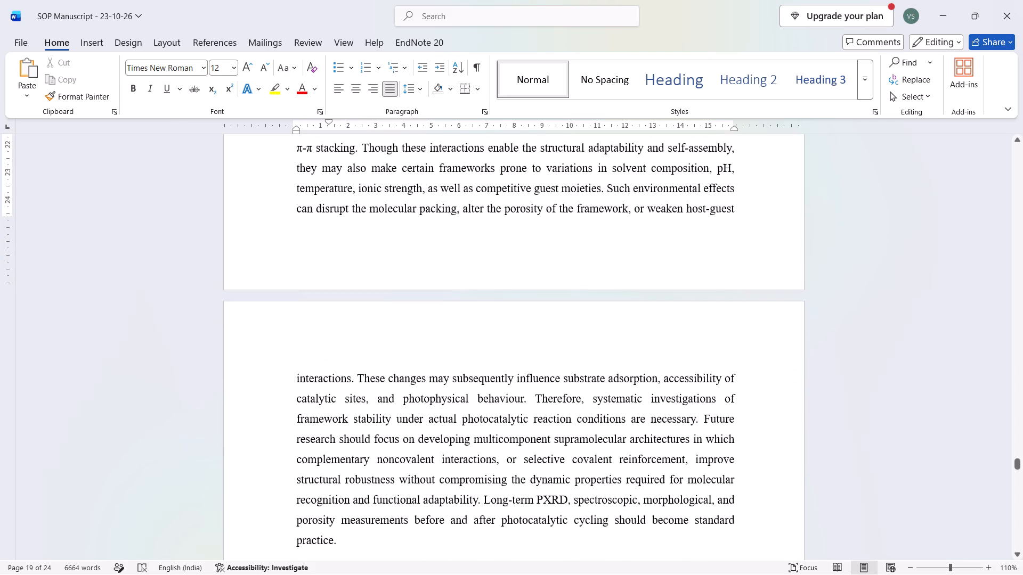
pyautogui.scroll(-1, 612, 302)
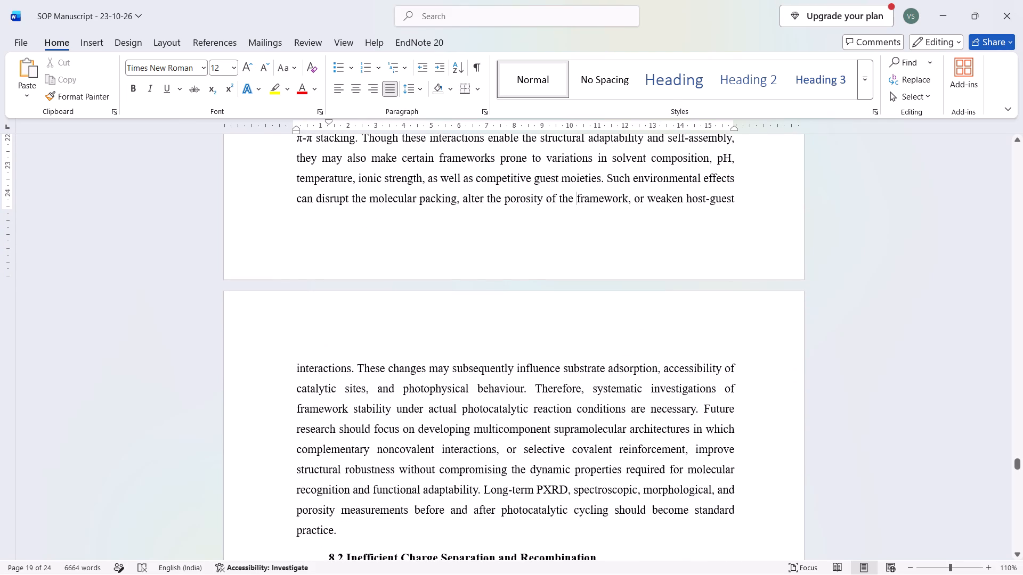
pyautogui.click(685, 195)
pyautogui.write('the')
pyautogui.press('space')
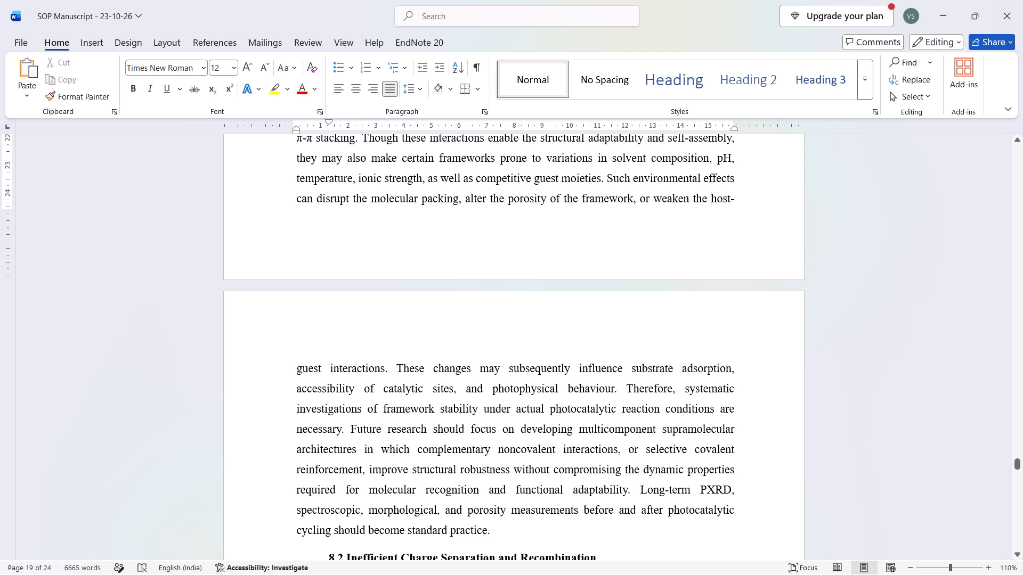
# Replace "changes" with "alterations" in the sentence following "host-guest interactions".
pyautogui.scroll(-1, 462, 274)
pyautogui.moveTo(468, 236); pyautogui.dragTo(426, 245)
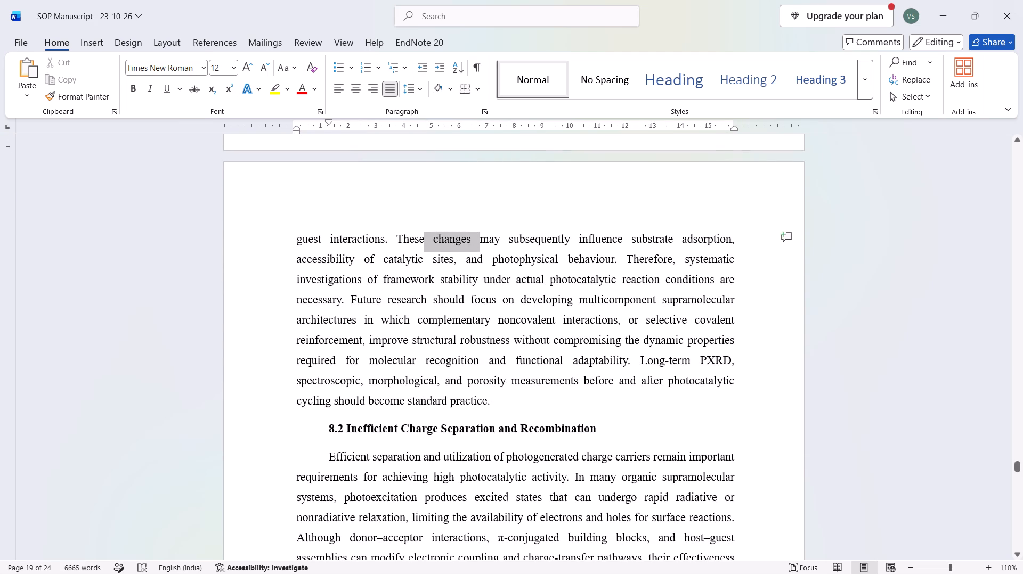
pyautogui.moveTo(426, 245); pyautogui.dragTo(435, 243)
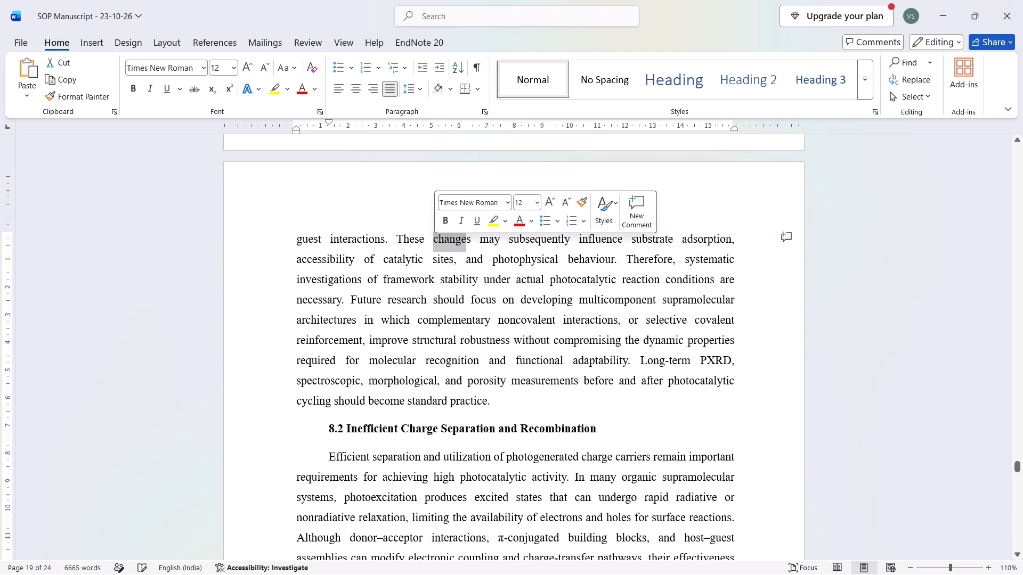
pyautogui.click(479, 239)
pyautogui.moveTo(471, 236); pyautogui.dragTo(441, 243)
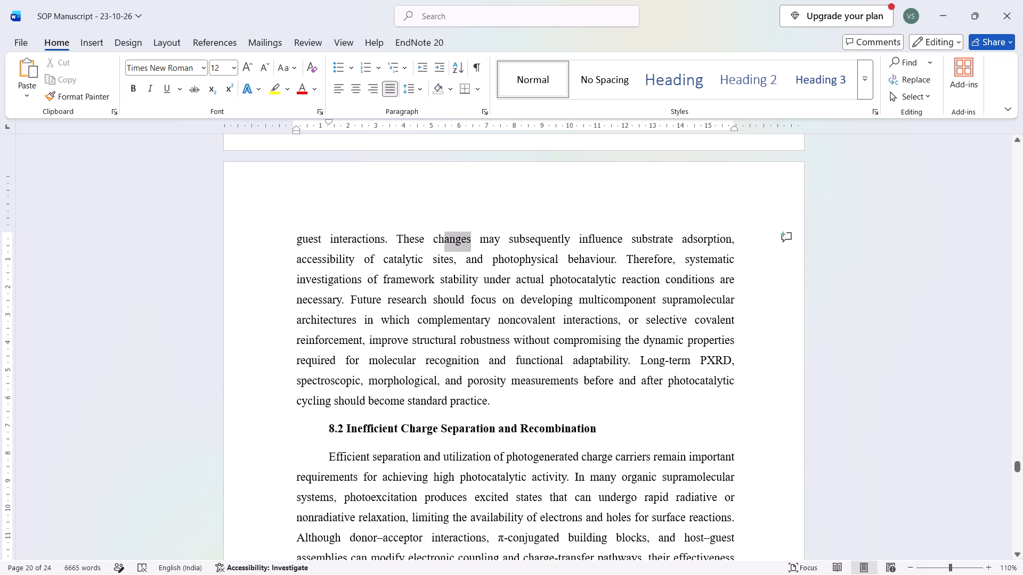
pyautogui.moveTo(441, 243); pyautogui.dragTo(434, 241)
pyautogui.write('alterations')
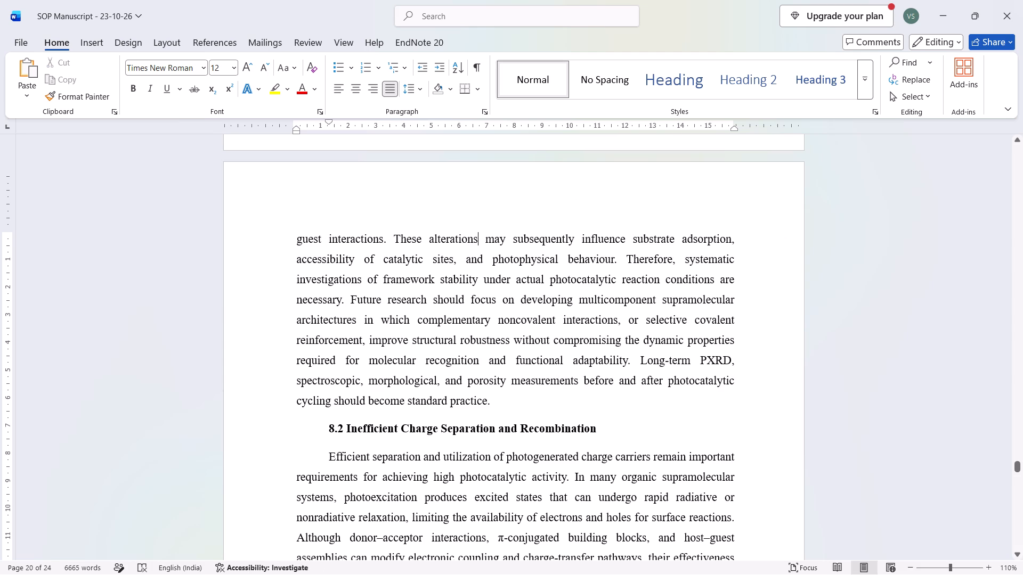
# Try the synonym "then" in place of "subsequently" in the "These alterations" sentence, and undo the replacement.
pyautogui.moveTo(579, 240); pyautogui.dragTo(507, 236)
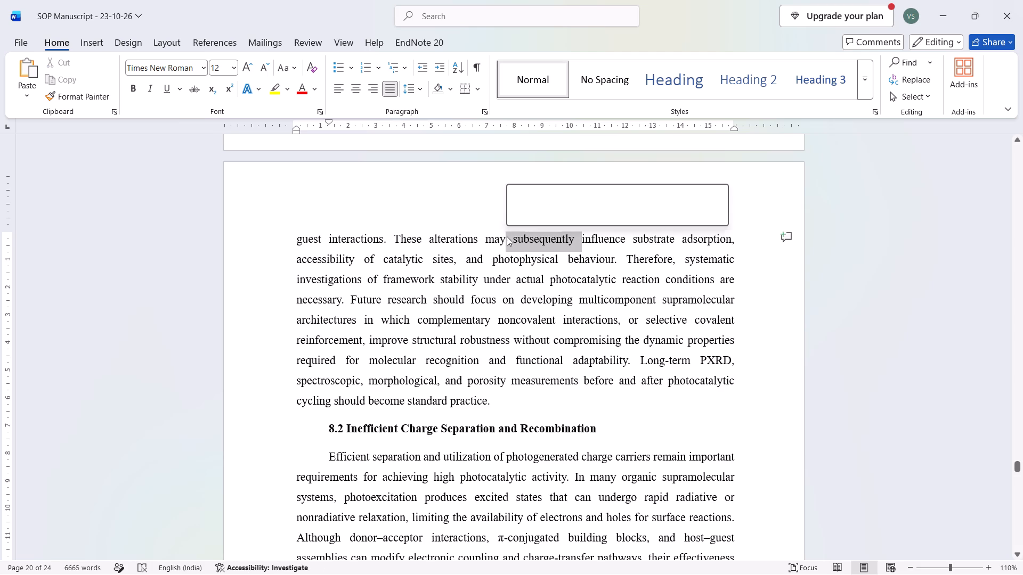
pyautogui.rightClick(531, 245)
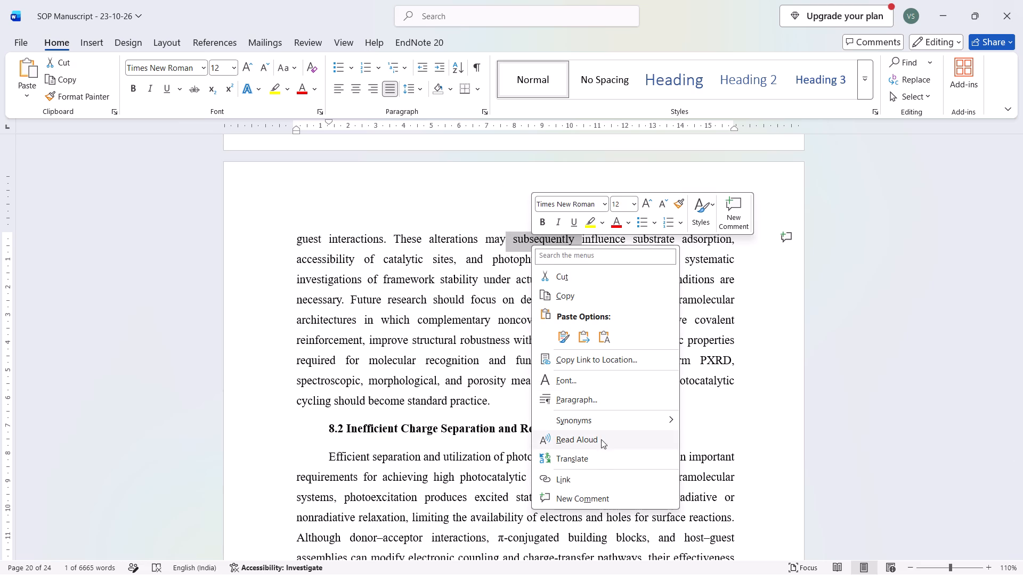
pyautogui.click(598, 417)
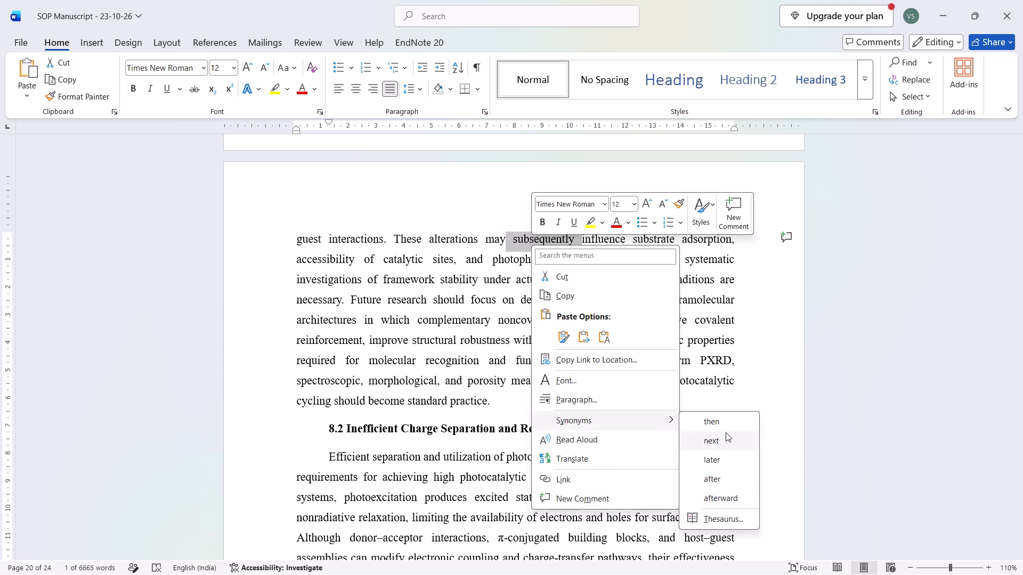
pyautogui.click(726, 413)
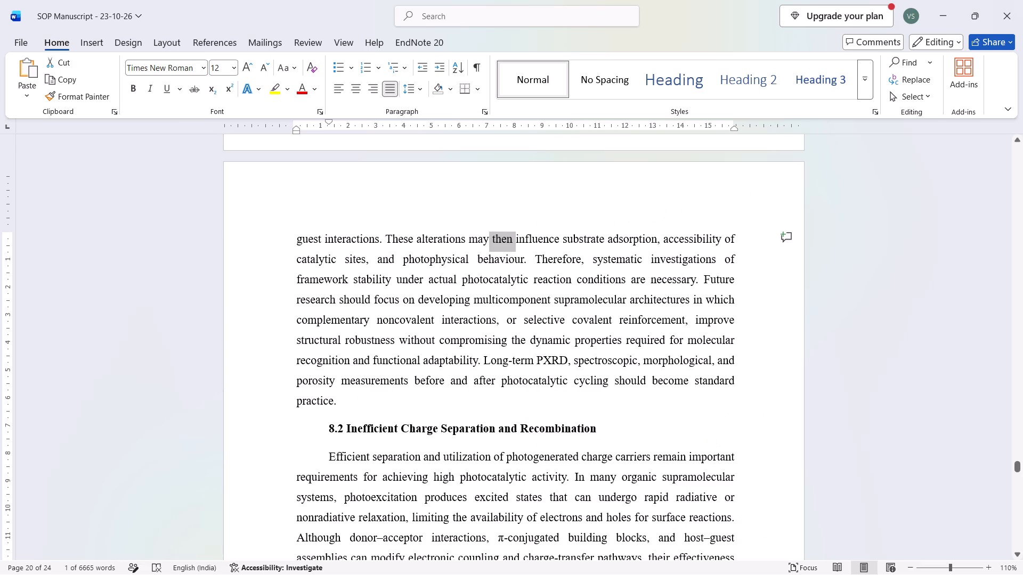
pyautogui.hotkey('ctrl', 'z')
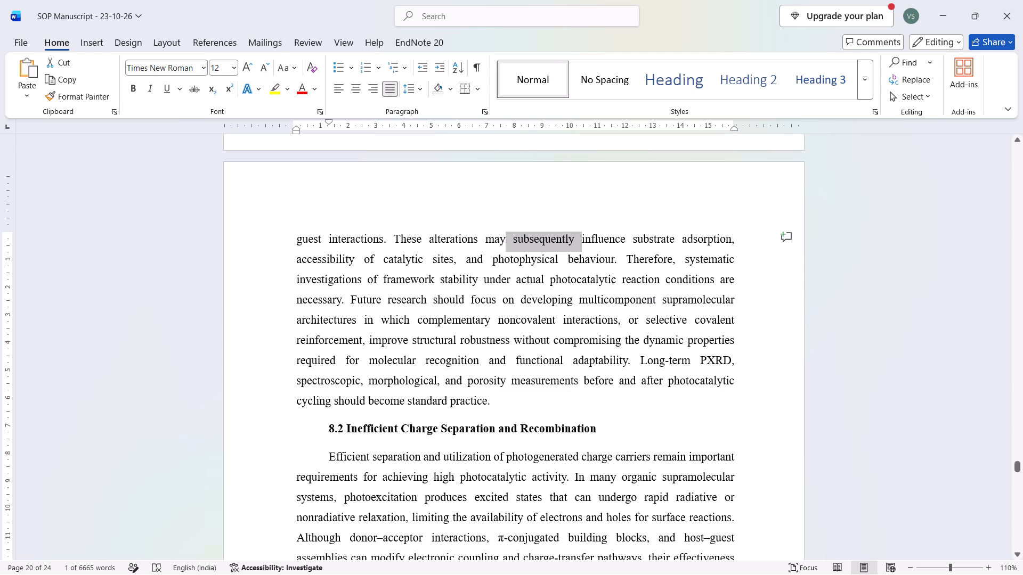
# Replace "influence" before "substrate adsorption" with the synonym "effect" and correct it to the suggested "affect".
pyautogui.moveTo(624, 236); pyautogui.dragTo(581, 237)
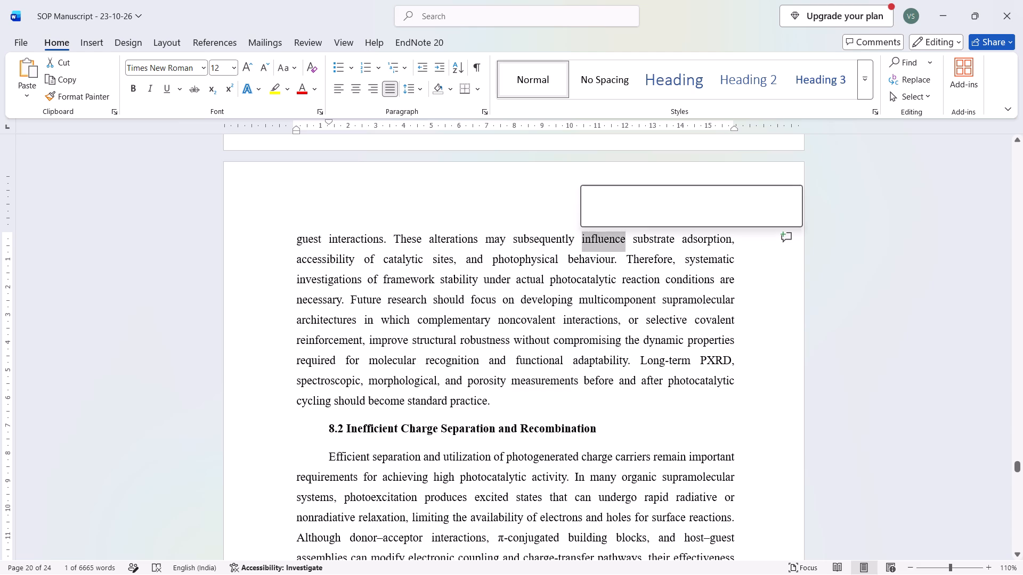
pyautogui.rightClick(595, 243)
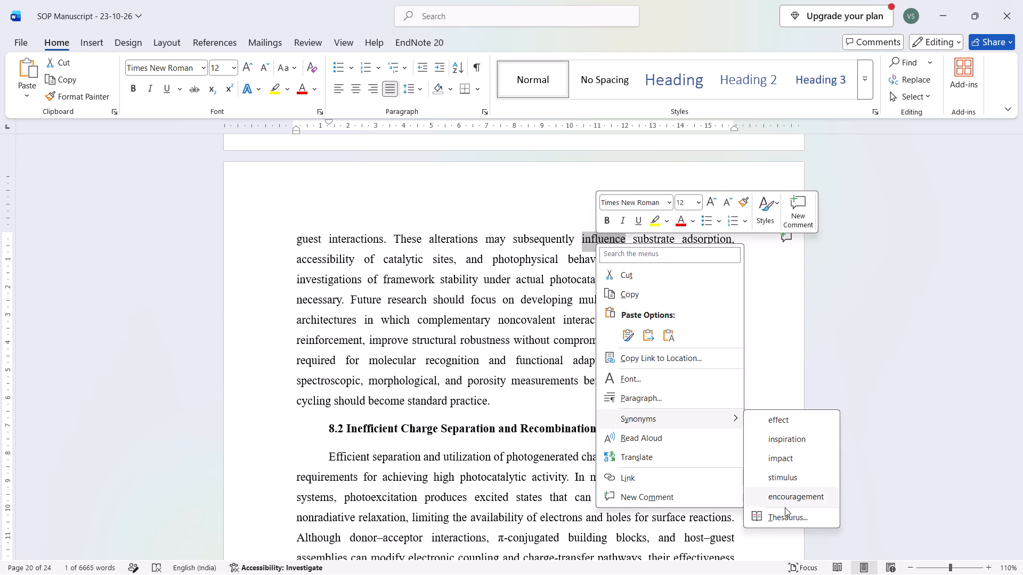
pyautogui.click(790, 414)
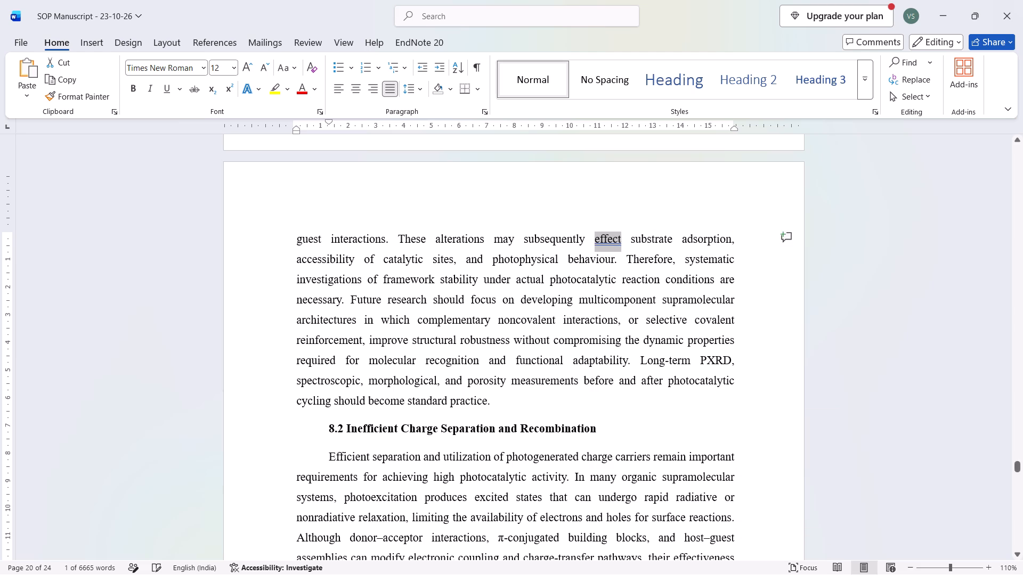
pyautogui.click(603, 235)
pyautogui.rightClick(603, 235)
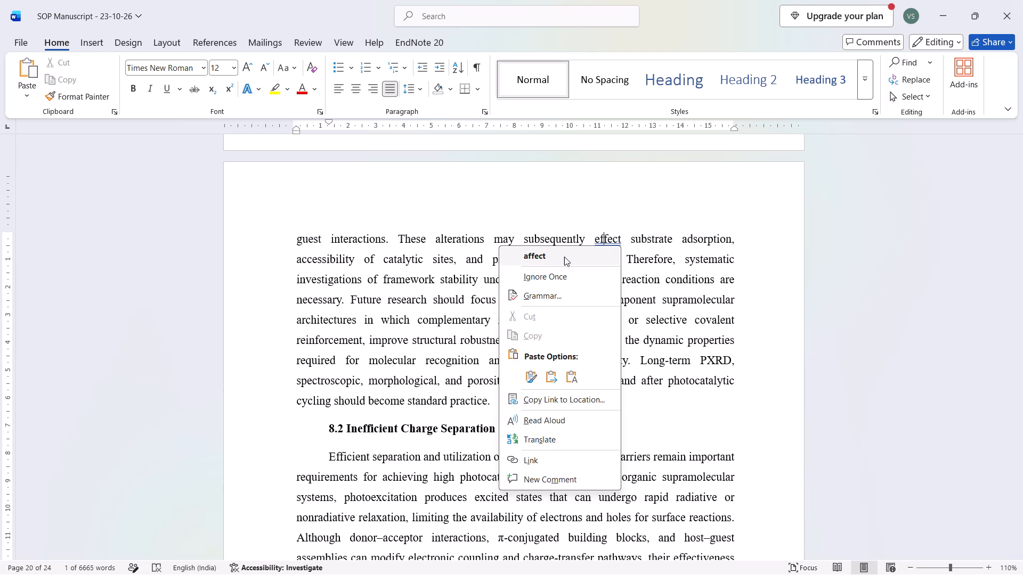
pyautogui.click(564, 257)
# Reword "substrate adsorption" as "the adsorption of substrate" in the "These alterations" sentence and save the manuscript.
pyautogui.click(633, 240)
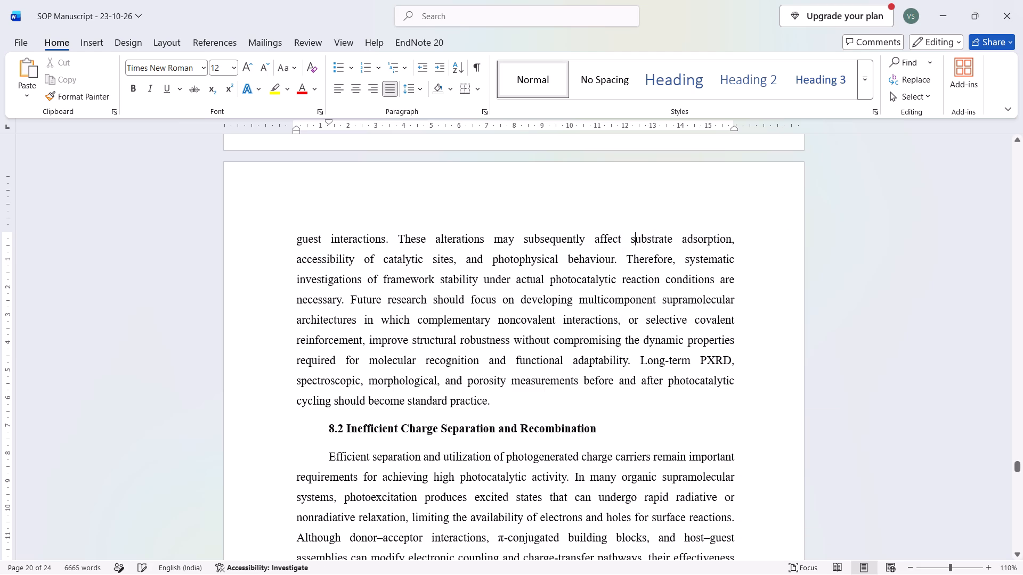
pyautogui.press('Left')
pyautogui.write('the')
pyautogui.press('space')
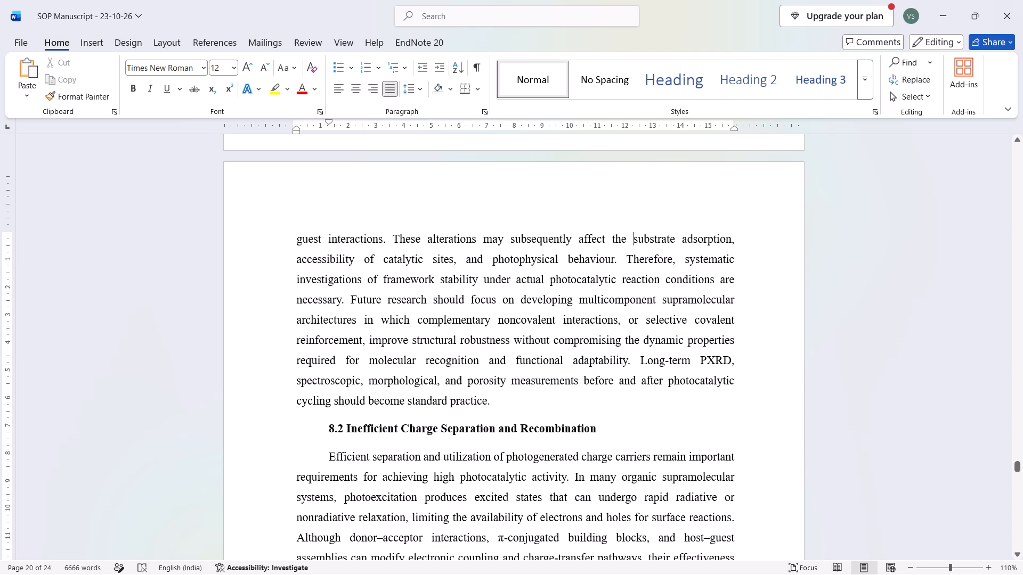
pyautogui.moveTo(732, 241); pyautogui.dragTo(682, 241)
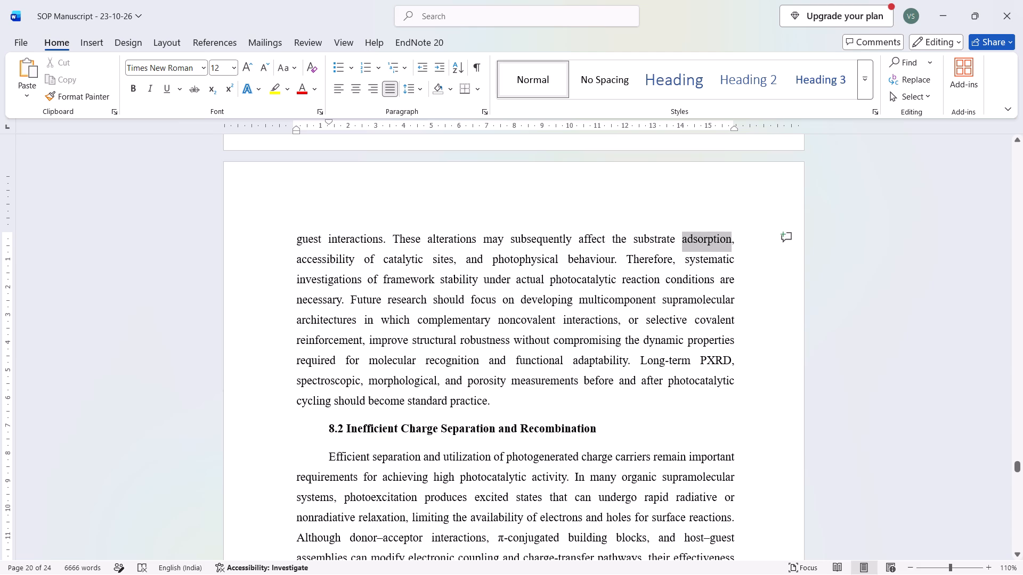
pyautogui.moveTo(682, 241); pyautogui.dragTo(680, 241)
pyautogui.moveTo(696, 244); pyautogui.dragTo(632, 250)
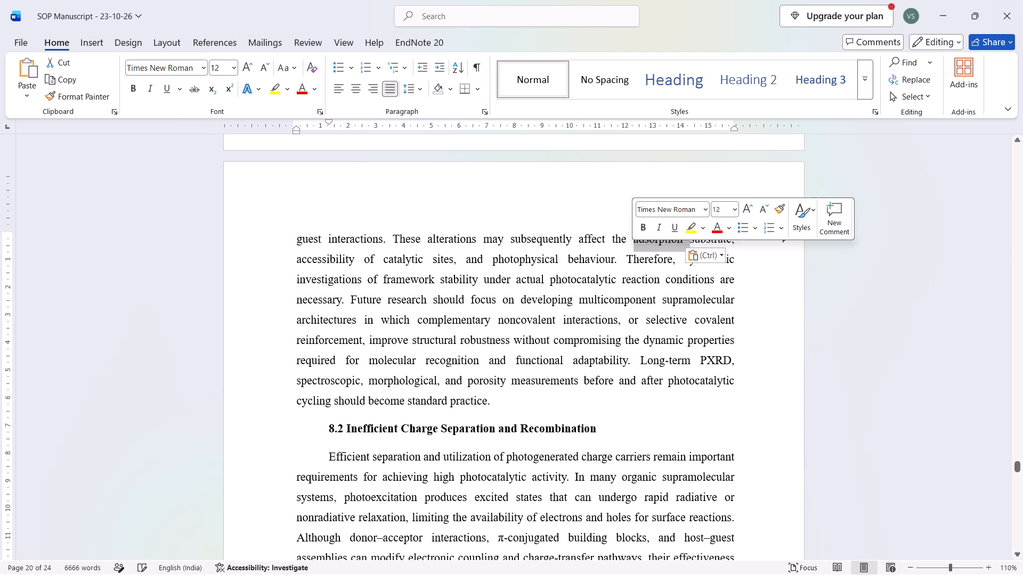
pyautogui.click(681, 249)
pyautogui.press('space')
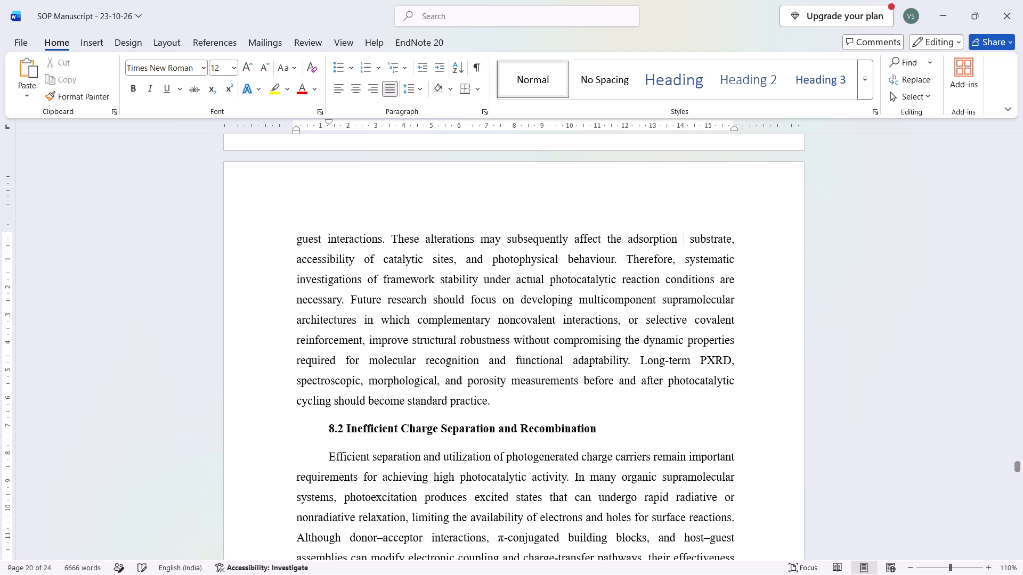
pyautogui.write('of')
pyautogui.hotkey('ctrl', 's')
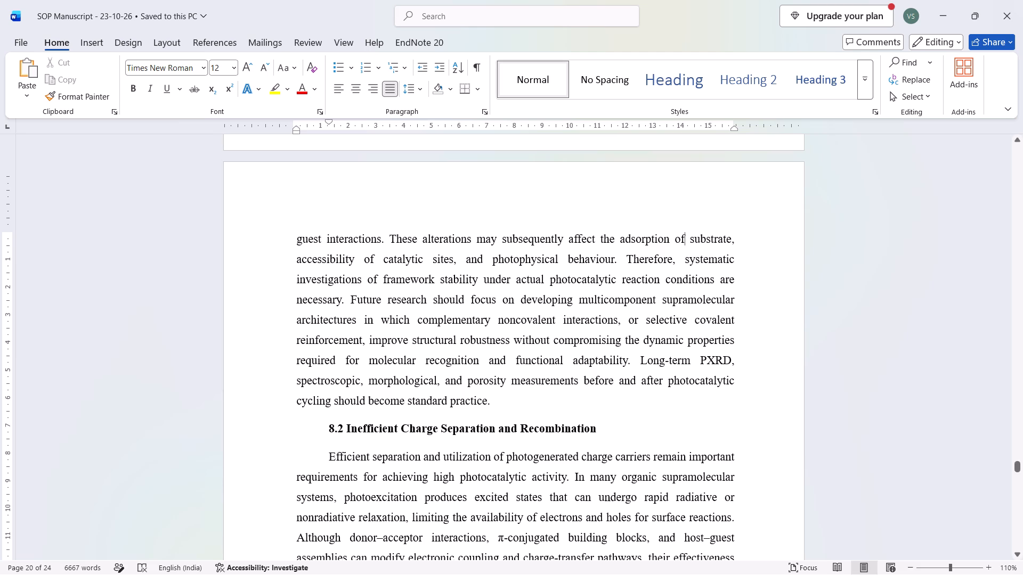
# Insert "different" before "catalytic sites" in the "These alterations" sentence.
pyautogui.scroll(-1, 502, 248)
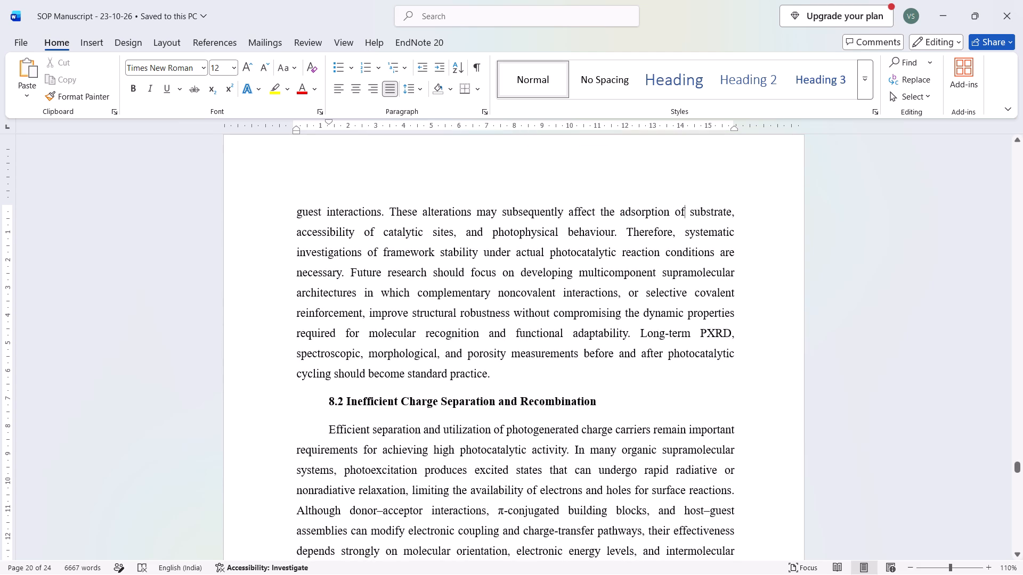
pyautogui.click(385, 232)
pyautogui.write('different')
pyautogui.press('space')
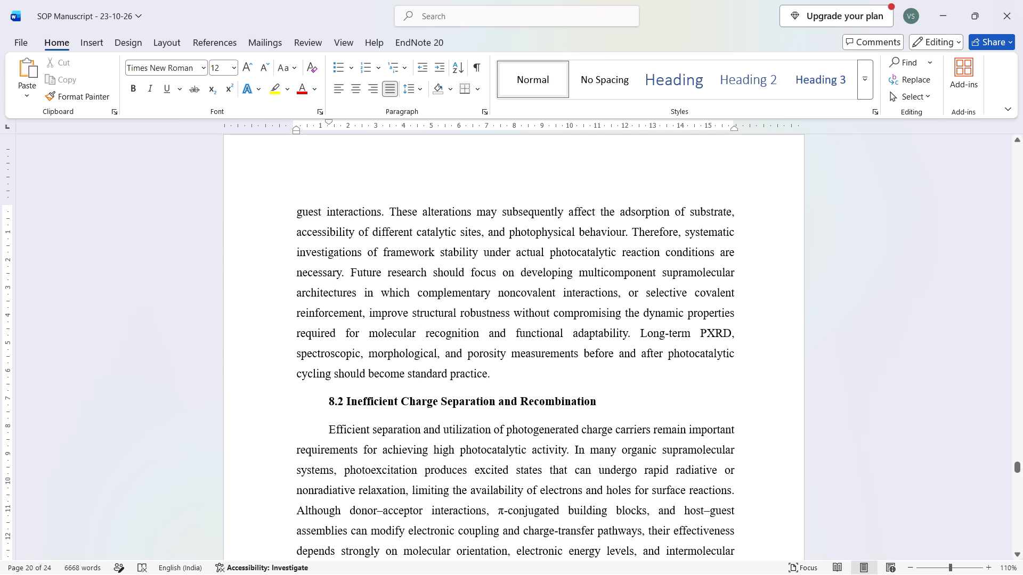